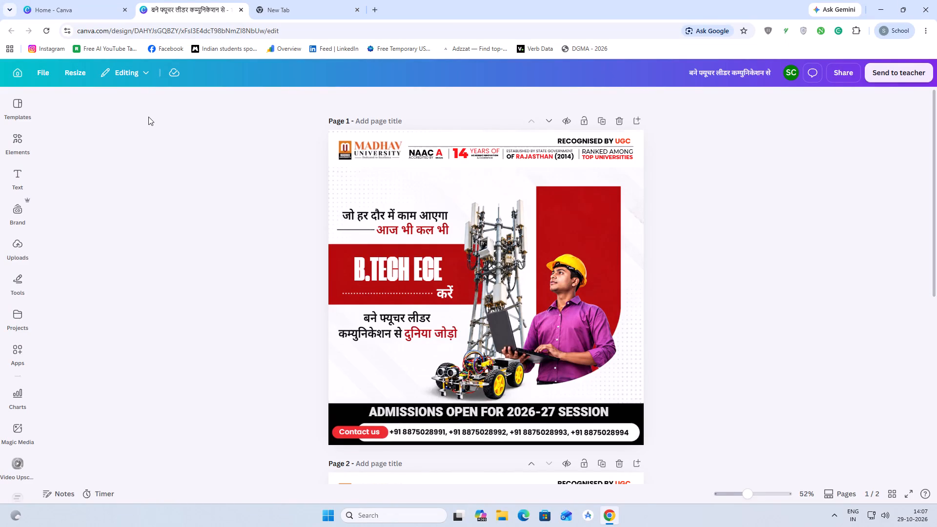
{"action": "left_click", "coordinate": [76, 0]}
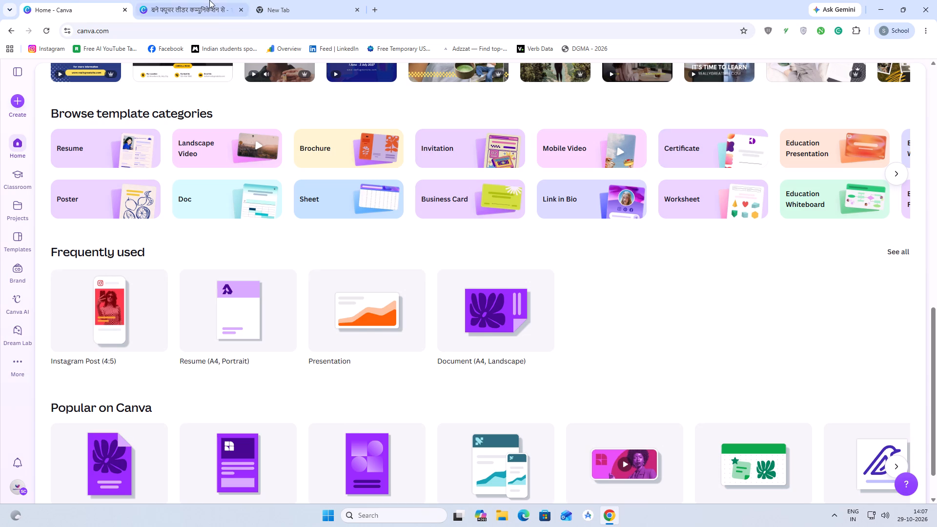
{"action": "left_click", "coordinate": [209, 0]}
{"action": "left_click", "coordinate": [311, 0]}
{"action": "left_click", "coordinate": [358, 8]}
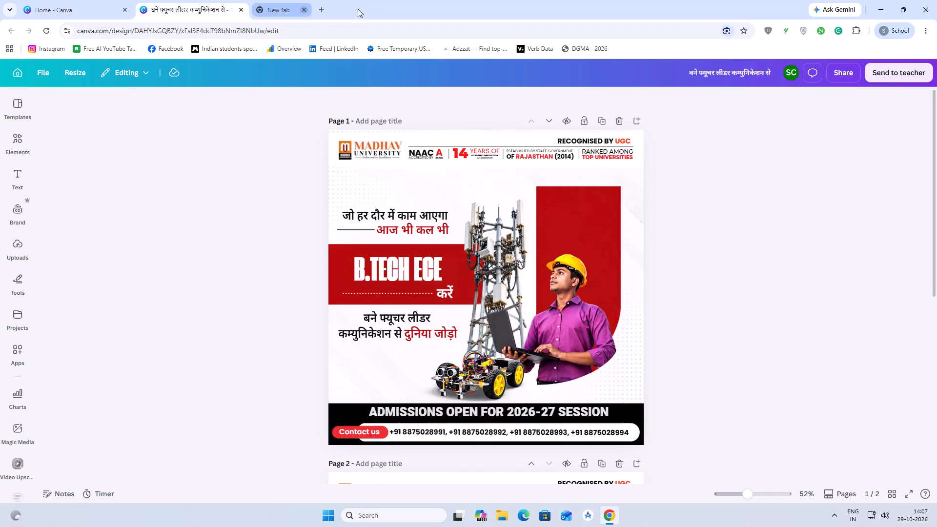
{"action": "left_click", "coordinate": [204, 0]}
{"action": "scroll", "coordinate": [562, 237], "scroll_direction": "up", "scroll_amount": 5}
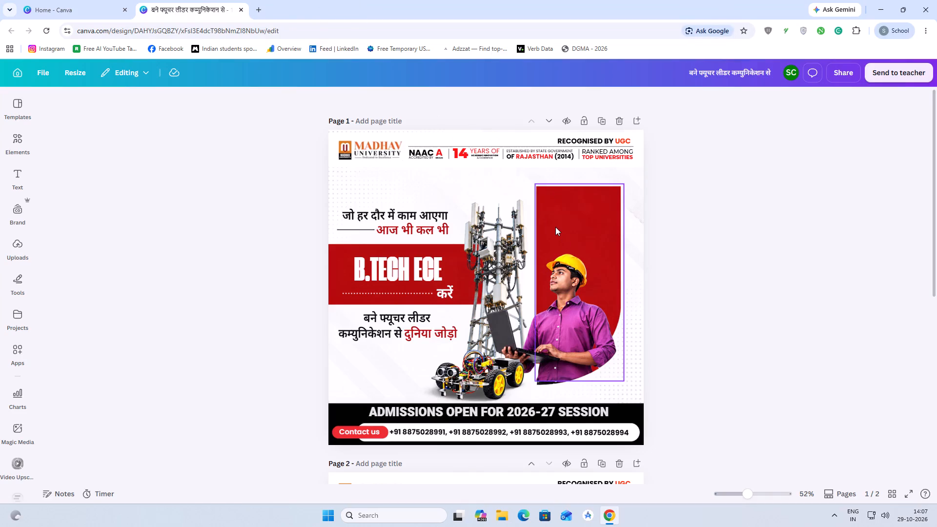
Search Google for "gst" in a new browser tab and open the GST.gov.in website from the results.
{"action": "left_click", "coordinate": [260, 5]}
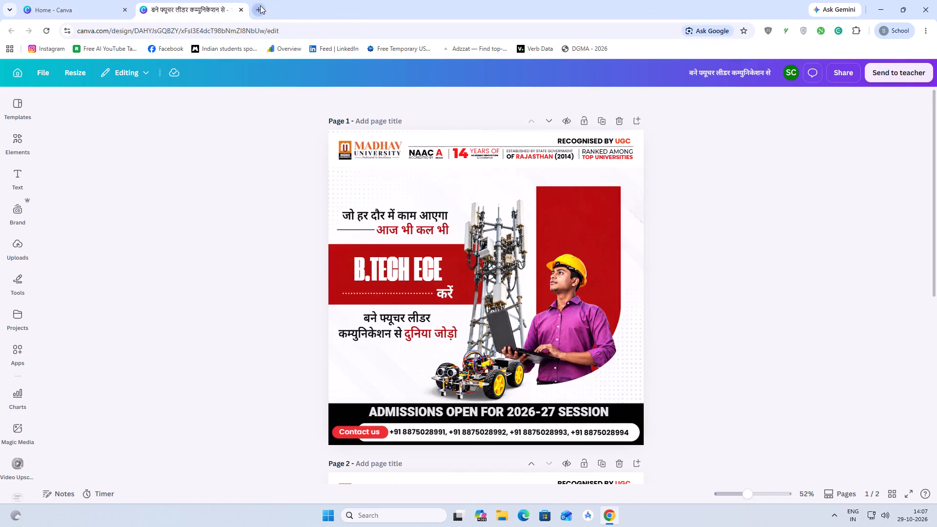
{"action": "type", "text": "gst"}
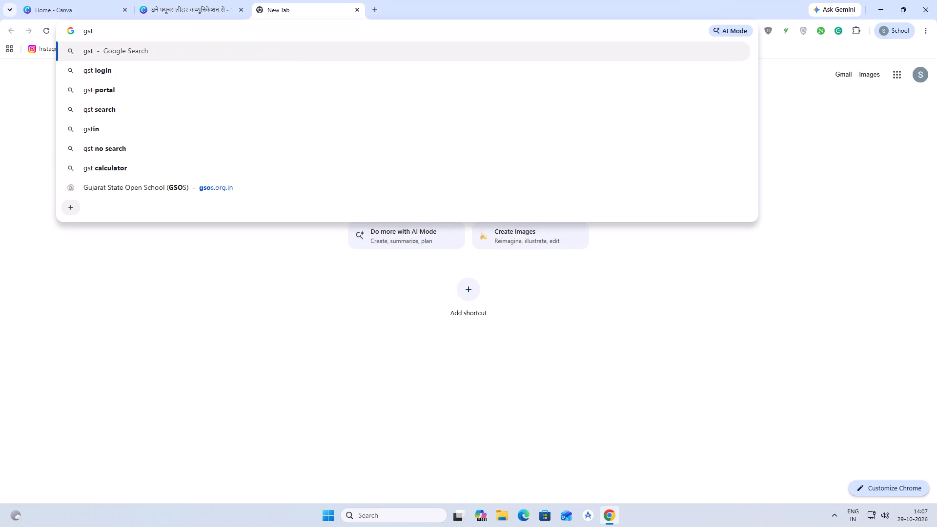
{"action": "key", "text": "Return"}
{"action": "left_click", "coordinate": [162, 174]}
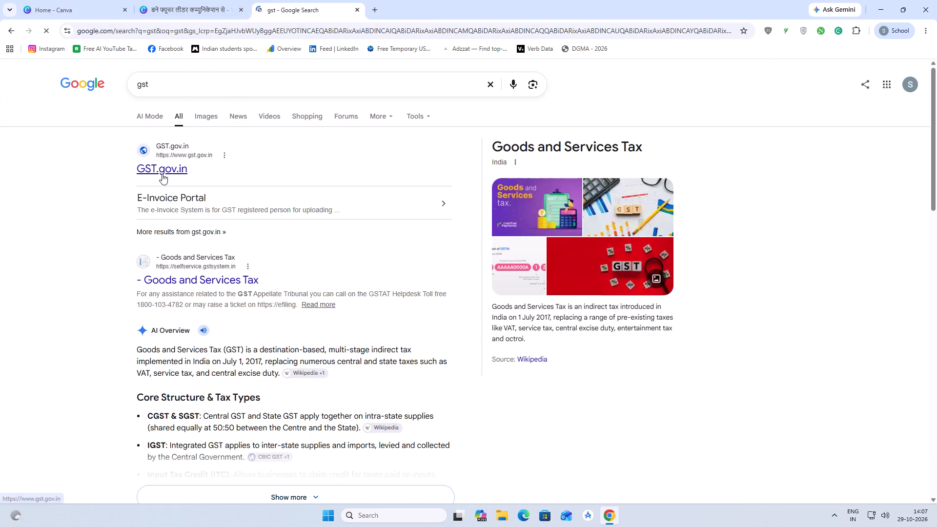
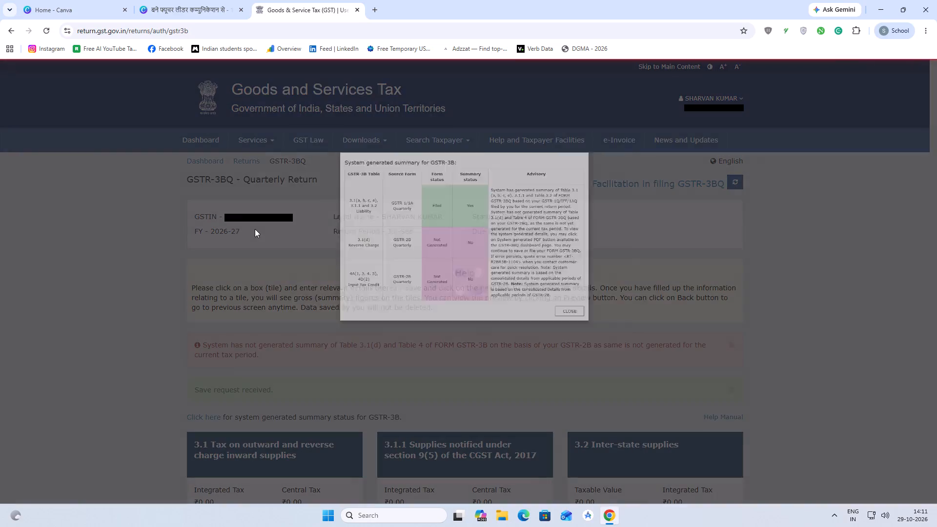
Dismiss the system-generated summary and notices on the Jul-Sep GSTR-3BQ return, review its tables and proceed to payment.
{"action": "left_click", "coordinate": [639, 353]}
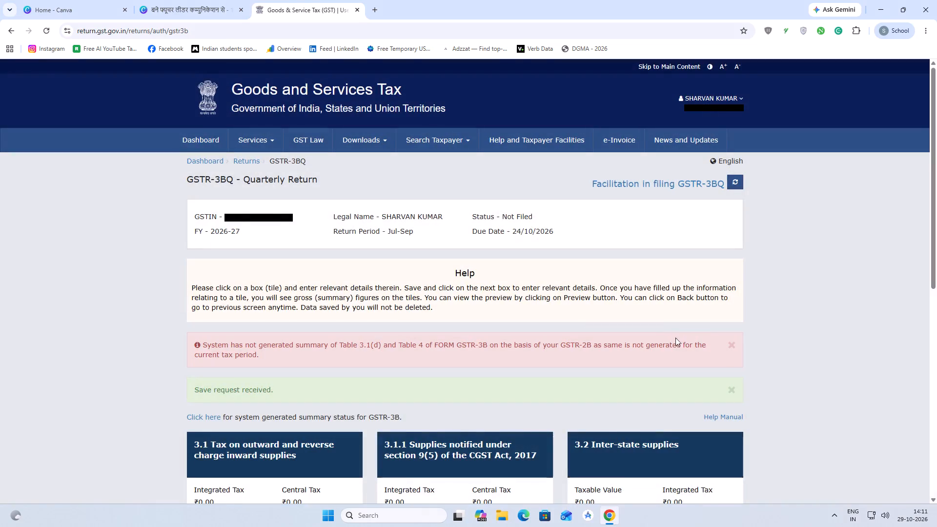
{"action": "left_click", "coordinate": [732, 344]}
{"action": "scroll", "coordinate": [357, 282], "scroll_direction": "down", "scroll_amount": 5}
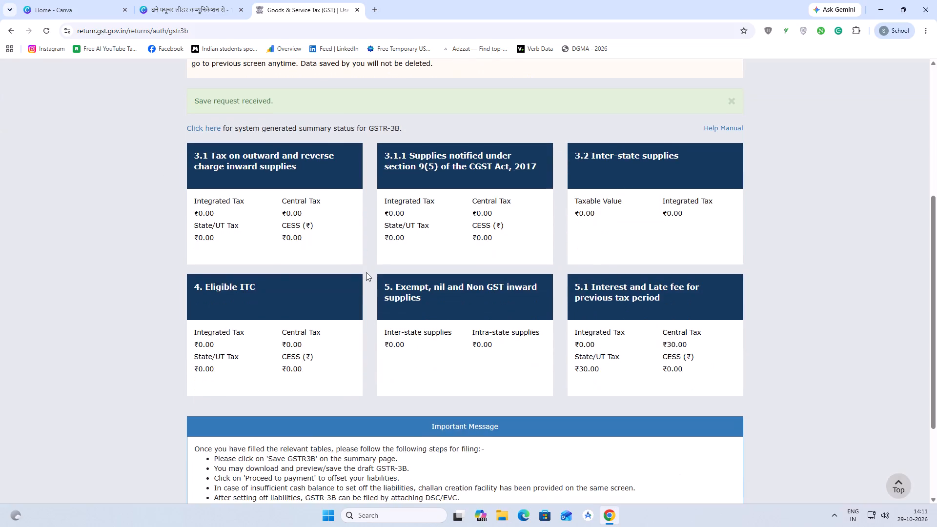
{"action": "scroll", "coordinate": [365, 267], "scroll_direction": "down", "scroll_amount": 5}
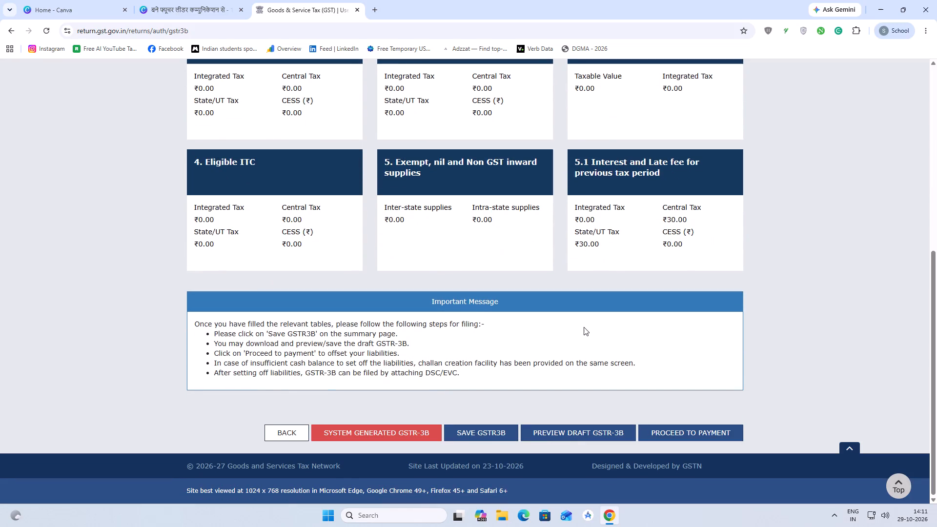
{"action": "scroll", "coordinate": [584, 327], "scroll_direction": "up", "scroll_amount": 5}
{"action": "scroll", "coordinate": [538, 324], "scroll_direction": "up", "scroll_amount": 2}
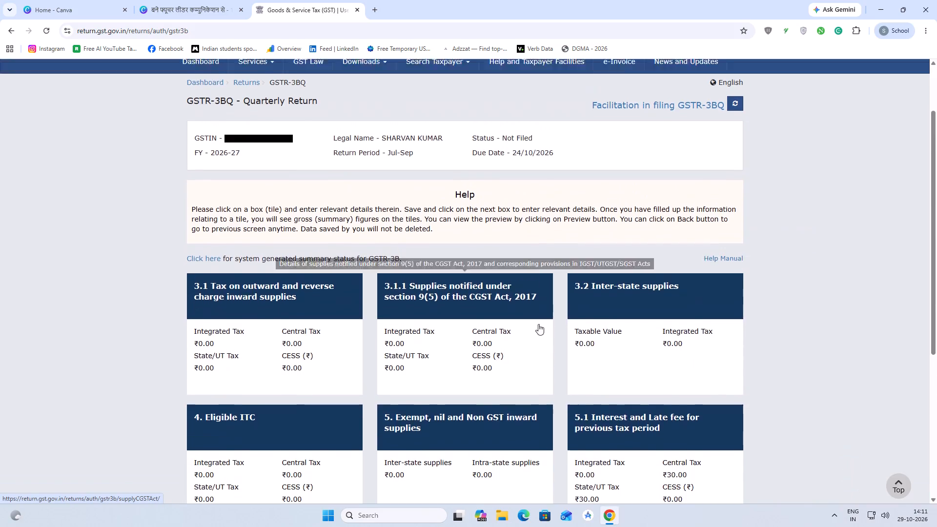
{"action": "scroll", "coordinate": [538, 324], "scroll_direction": "up", "scroll_amount": 1}
{"action": "scroll", "coordinate": [540, 324], "scroll_direction": "down", "scroll_amount": 11}
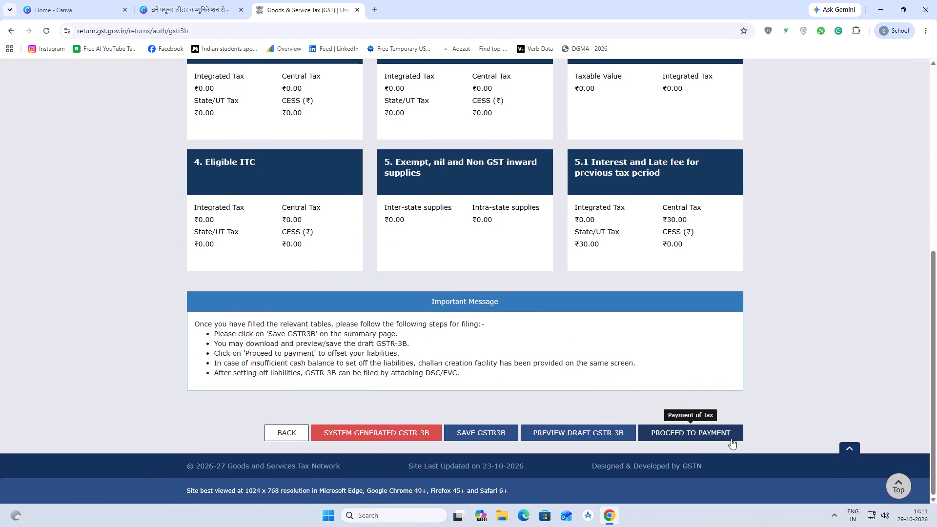
{"action": "left_click", "coordinate": [693, 432]}
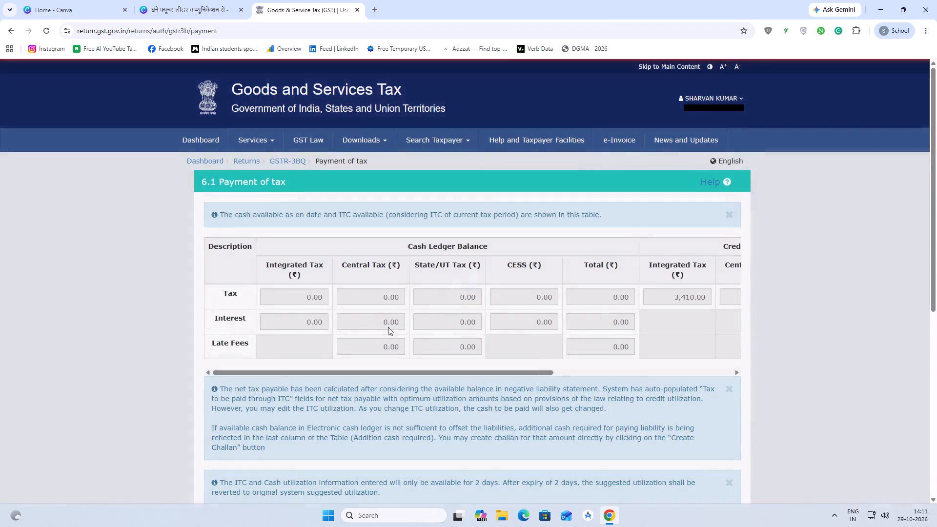
Review the ledger balances, start making payment/posting credit to ledger, accept the IMS declaration and agree to create a challan.
{"action": "left_click_drag", "start_coordinate": [516, 371], "coordinate": [606, 371]}
{"action": "left_click_drag", "start_coordinate": [490, 372], "coordinate": [728, 370]}
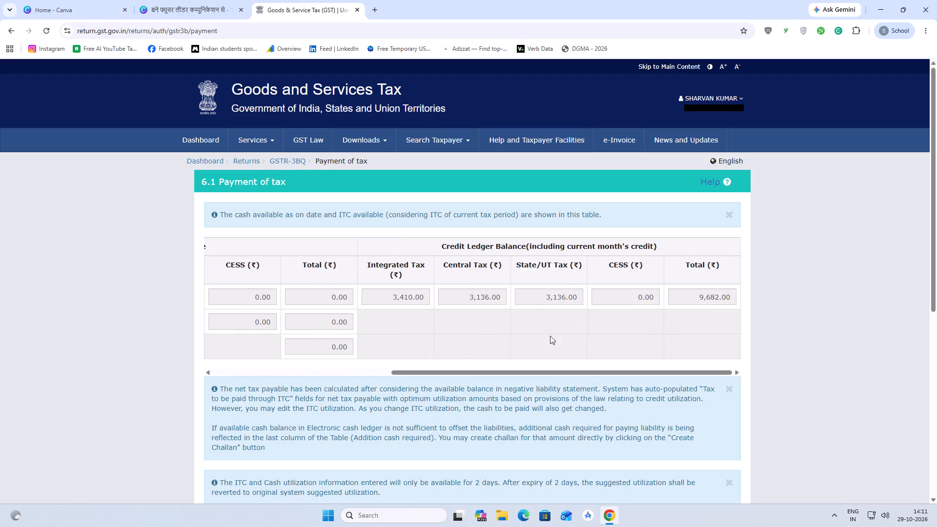
{"action": "scroll", "coordinate": [519, 323], "scroll_direction": "down", "scroll_amount": 9}
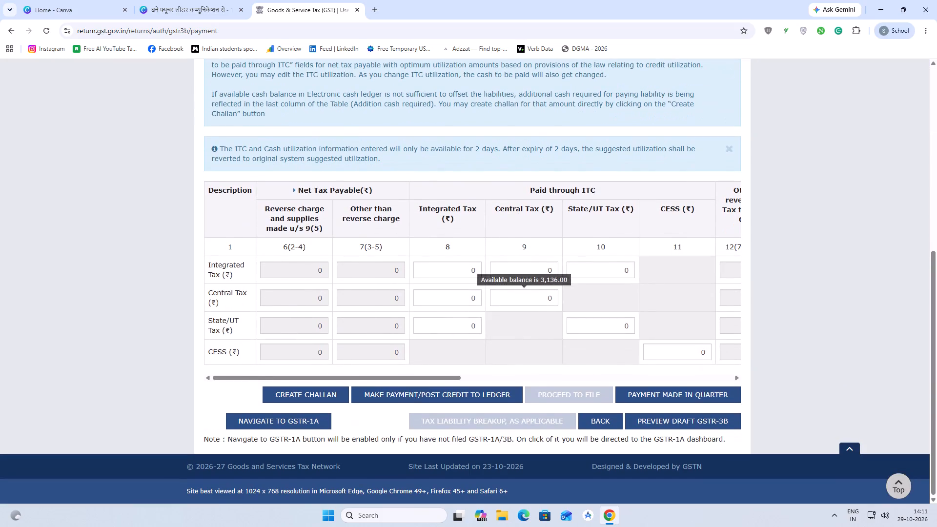
{"action": "left_click", "coordinate": [482, 391]}
{"action": "left_click", "coordinate": [493, 263]}
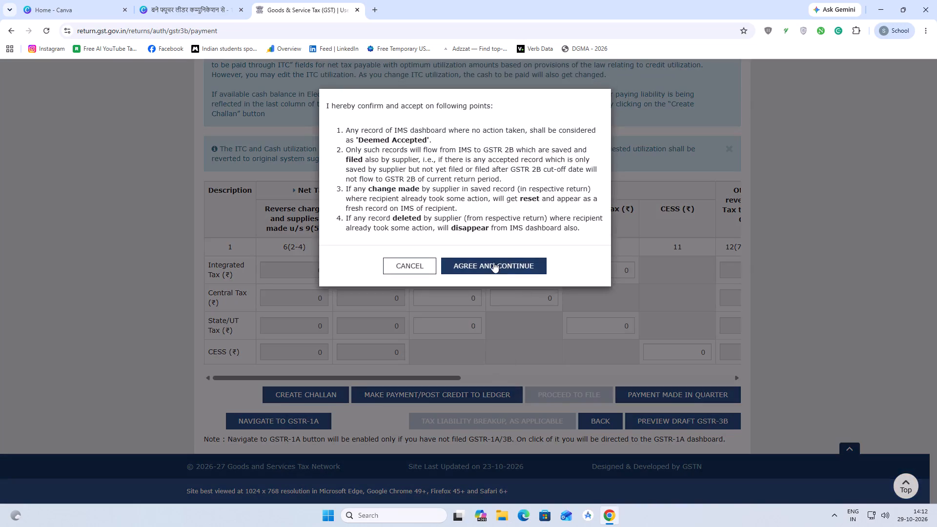
{"action": "left_click", "coordinate": [483, 221]}
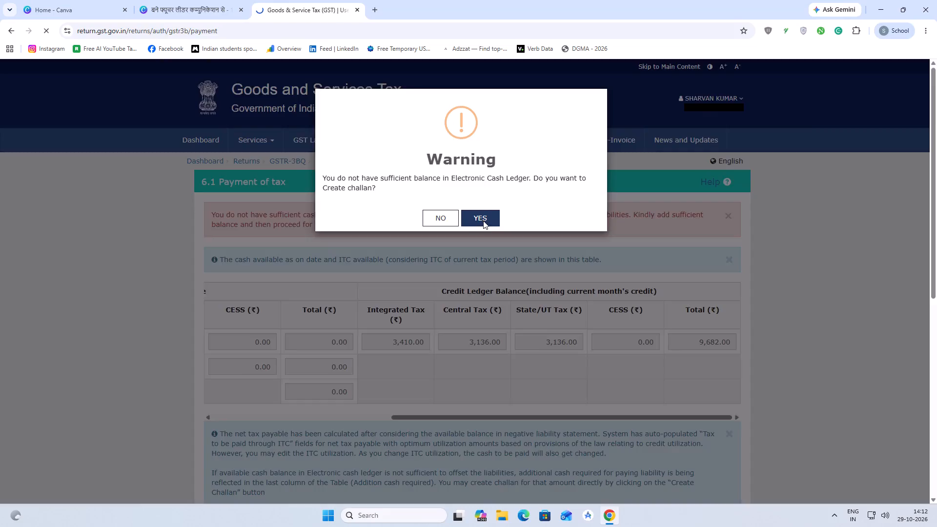
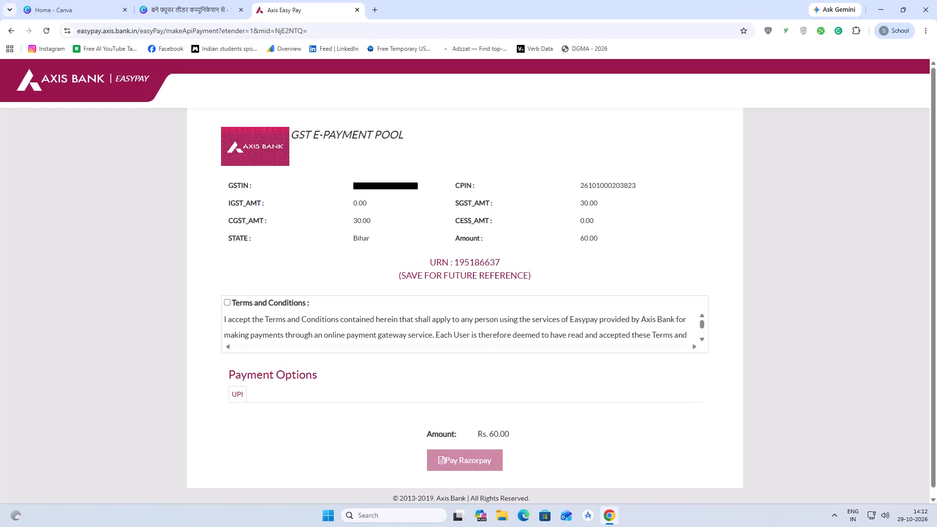
Accept the Easypay terms and conditions and proceed to pay the Rs. 60.00 GST challan through Razorpay.
{"action": "left_click", "coordinate": [228, 303]}
{"action": "scroll", "coordinate": [410, 366], "scroll_direction": "down", "scroll_amount": 4}
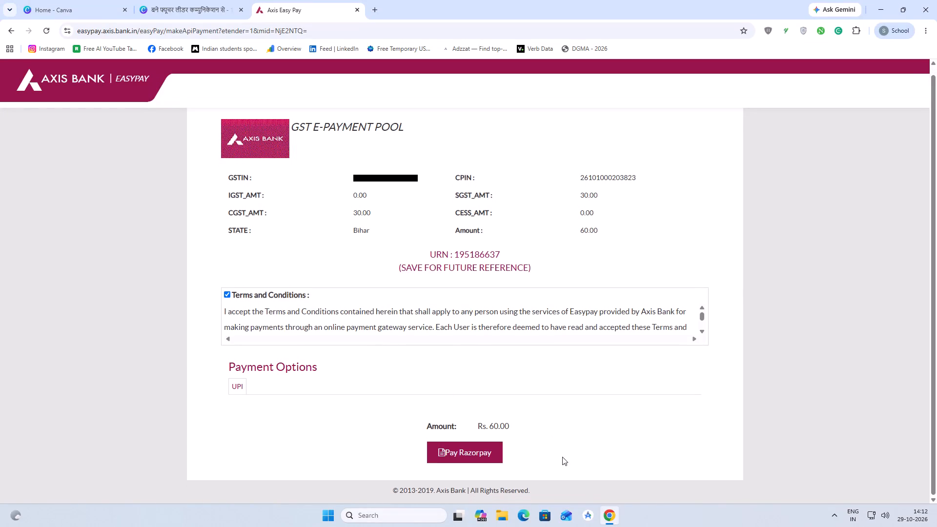
{"action": "left_click", "coordinate": [478, 446]}
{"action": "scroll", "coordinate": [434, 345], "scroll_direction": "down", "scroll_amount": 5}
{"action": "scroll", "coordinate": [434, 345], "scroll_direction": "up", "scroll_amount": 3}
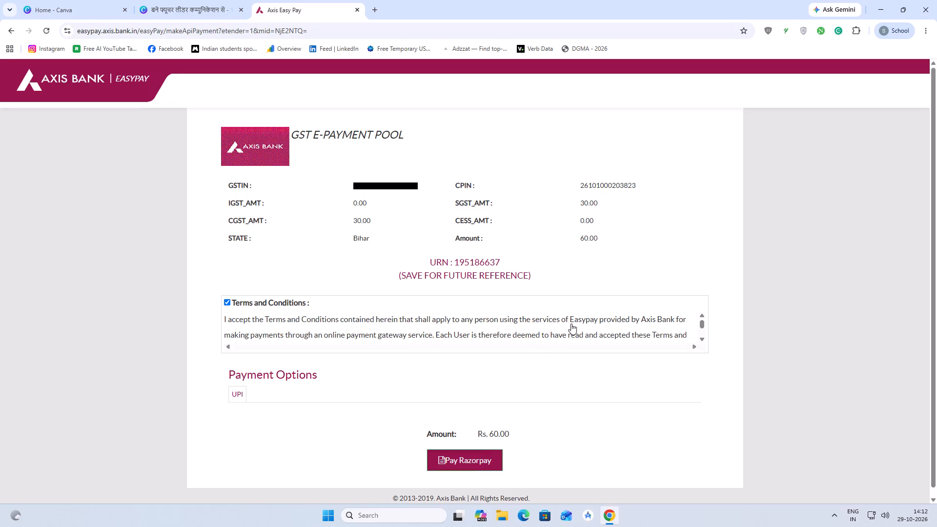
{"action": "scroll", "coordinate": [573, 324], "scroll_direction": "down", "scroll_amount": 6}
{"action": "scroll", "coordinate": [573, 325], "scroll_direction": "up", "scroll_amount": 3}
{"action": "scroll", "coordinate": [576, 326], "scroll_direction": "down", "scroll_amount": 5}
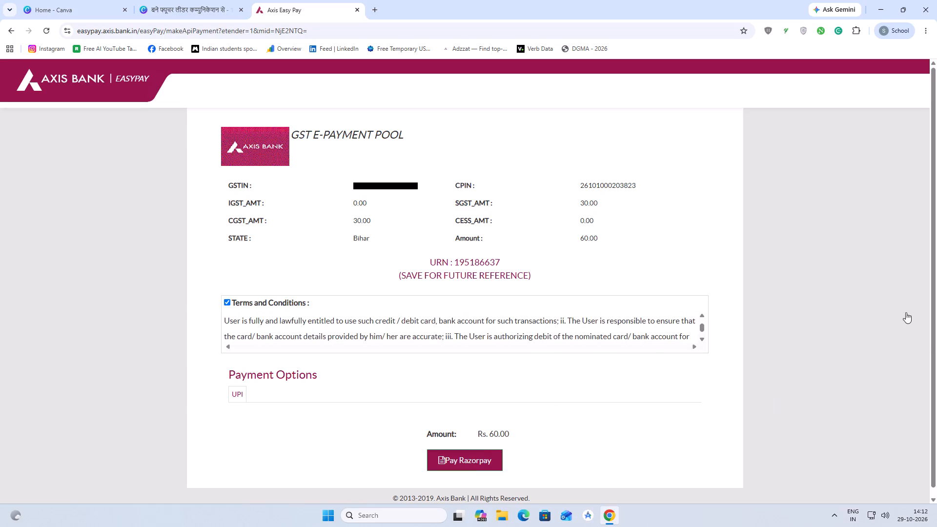
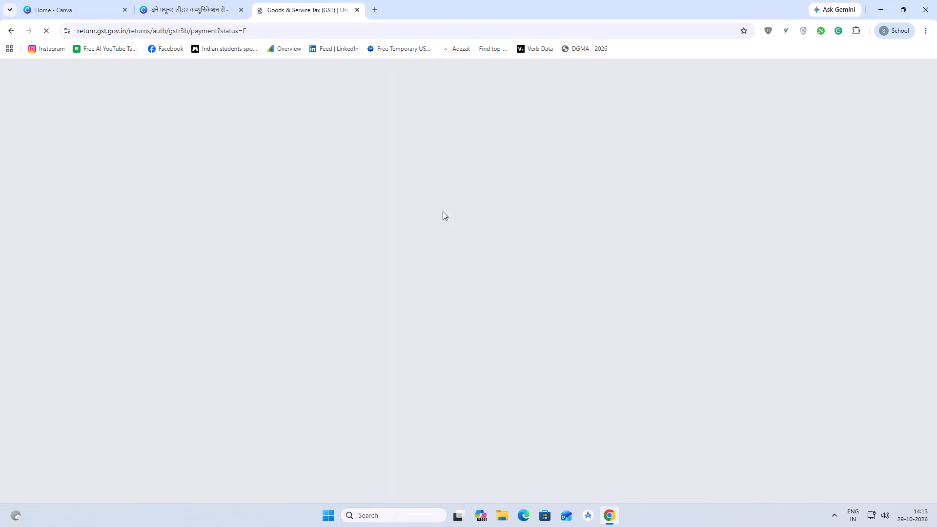
Try to make the GSTR-3B payment and post credit to the ledger, and agree to create a challan for the cash shortfall.
{"action": "scroll", "coordinate": [413, 271], "scroll_direction": "down", "scroll_amount": 6}
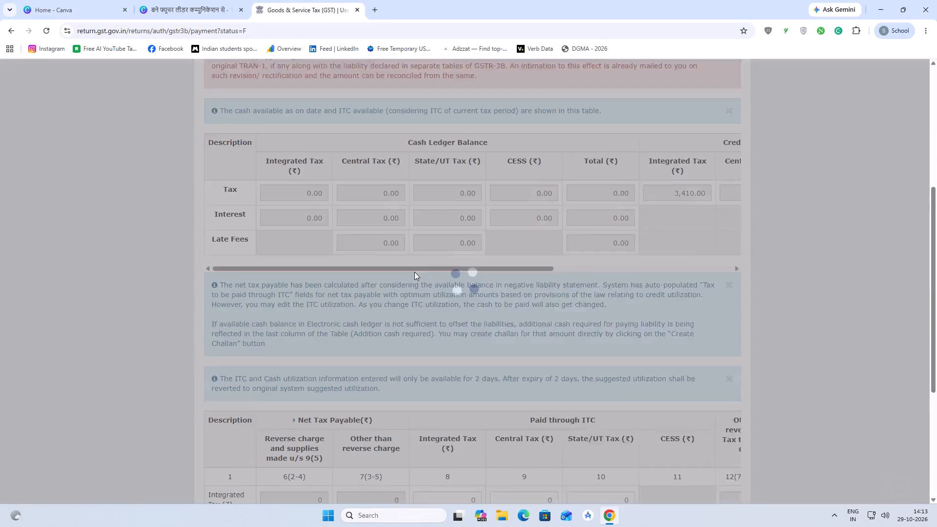
{"action": "scroll", "coordinate": [415, 272], "scroll_direction": "down", "scroll_amount": 10}
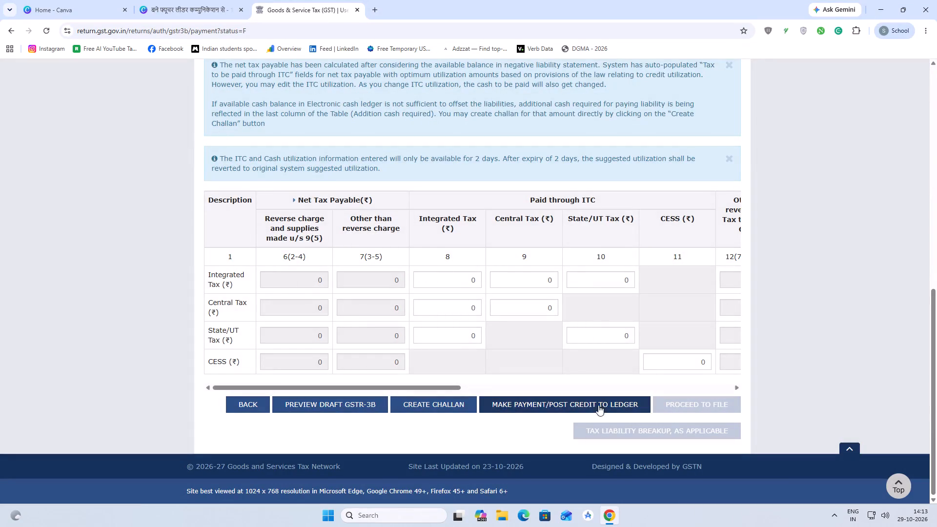
{"action": "left_click", "coordinate": [598, 405]}
{"action": "left_click", "coordinate": [488, 265]}
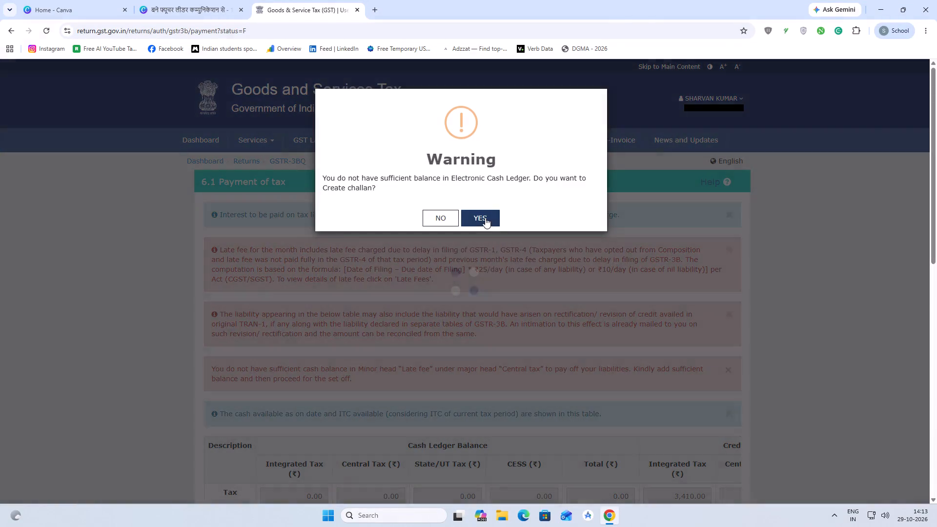
{"action": "left_click", "coordinate": [483, 217]}
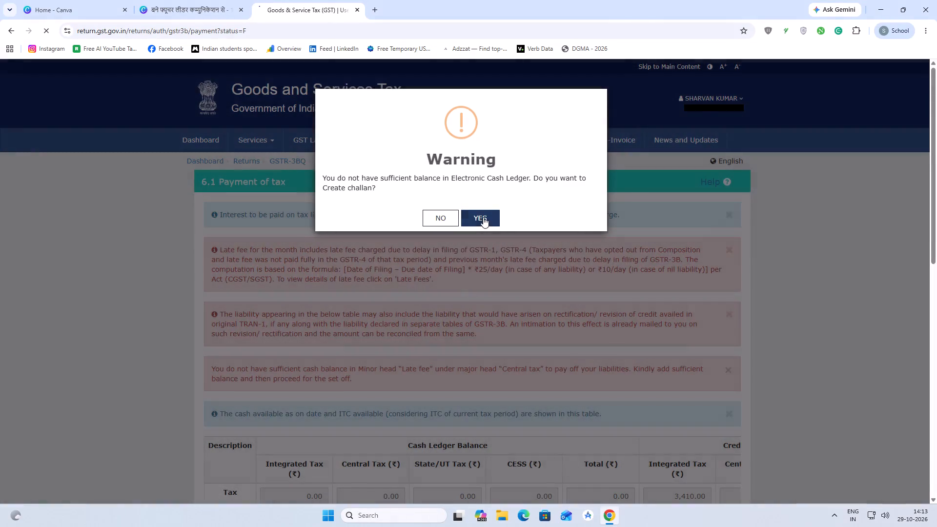
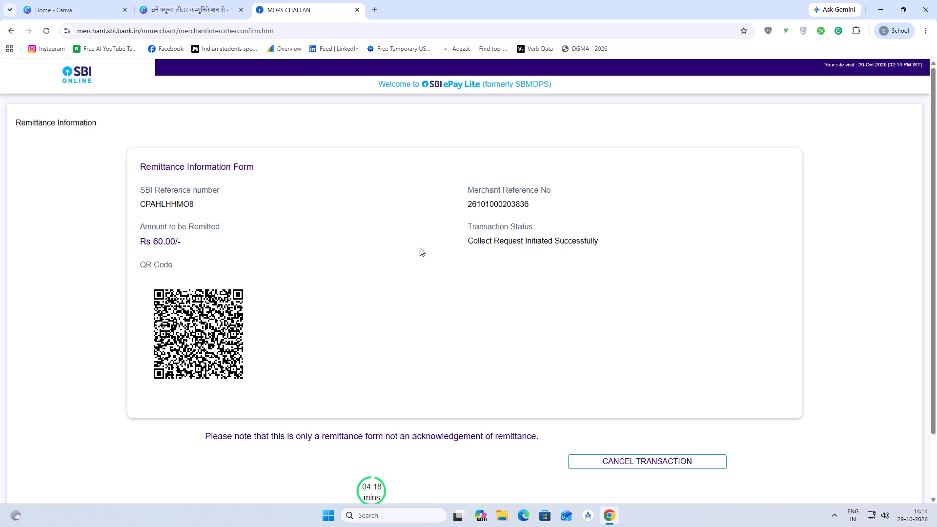
Complete the Rs 60 GST challan payment using the QR code on the SBI remittance page, and acknowledge the bank's transaction notice.
{"action": "scroll", "coordinate": [397, 243], "scroll_direction": "down", "scroll_amount": 4}
{"action": "scroll", "coordinate": [399, 243], "scroll_direction": "up", "scroll_amount": 4}
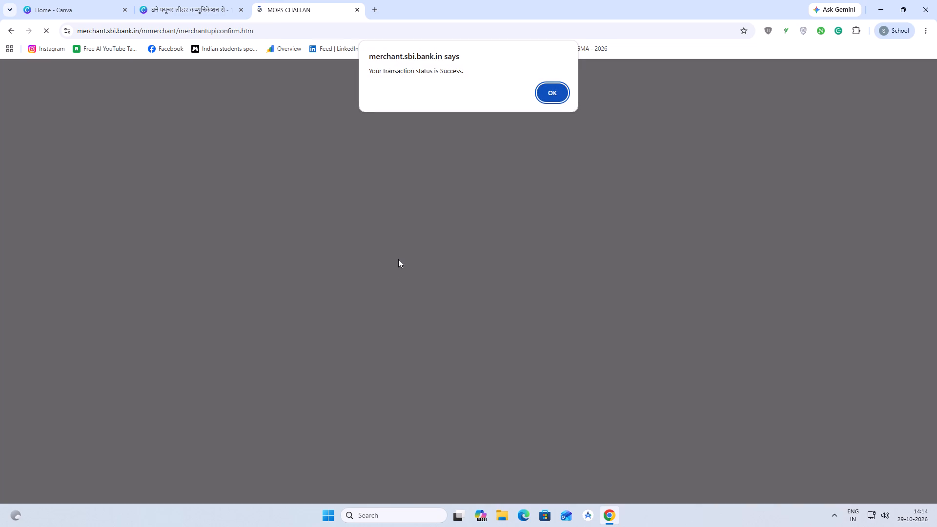
{"action": "left_click", "coordinate": [557, 97]}
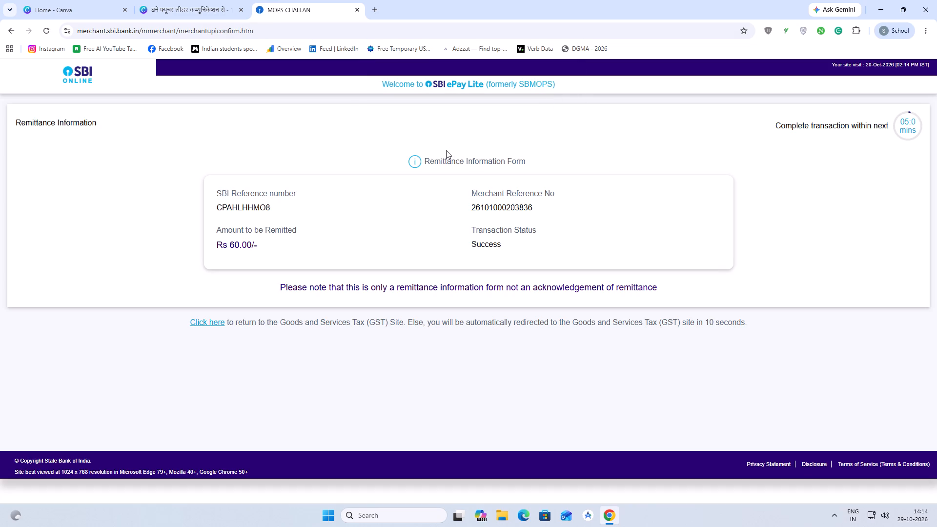
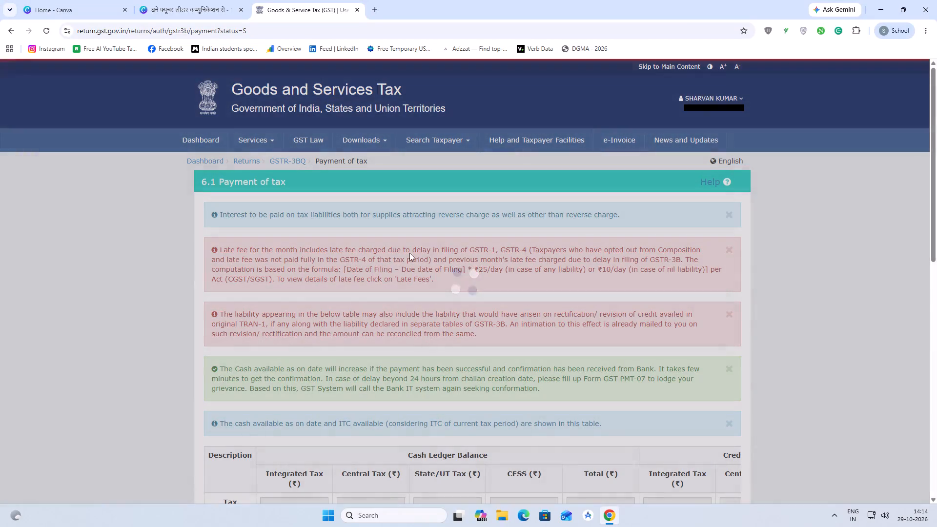
Post the GSTR-3B payment to the ledger to offset the late fee liability, accepting the IMS declaration and agreeing to the irreversible offset.
{"action": "scroll", "coordinate": [431, 247], "scroll_direction": "down", "scroll_amount": 9}
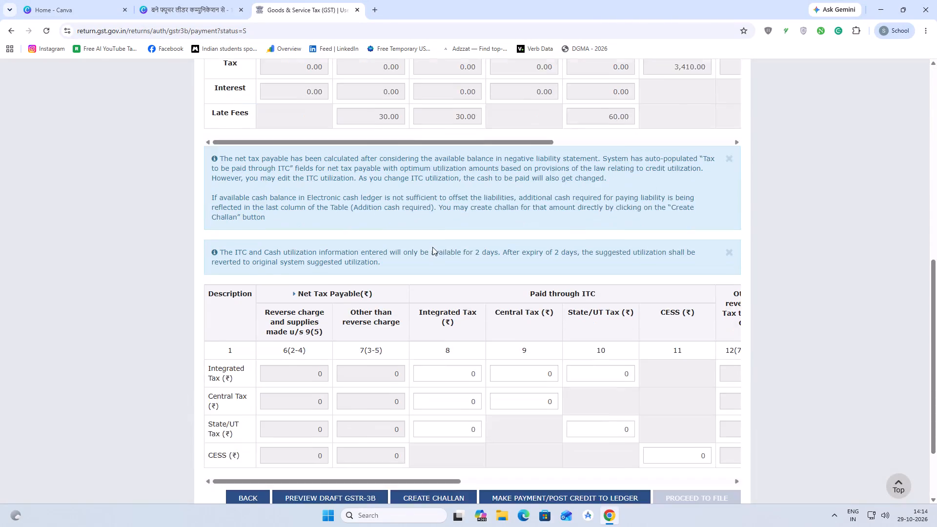
{"action": "scroll", "coordinate": [432, 247], "scroll_direction": "down", "scroll_amount": 6}
{"action": "left_click", "coordinate": [564, 406]}
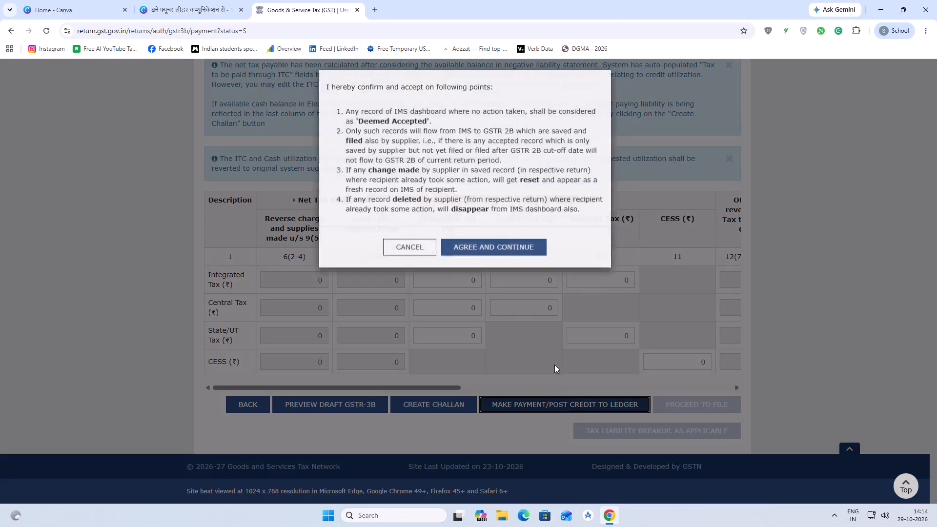
{"action": "left_click", "coordinate": [499, 270]}
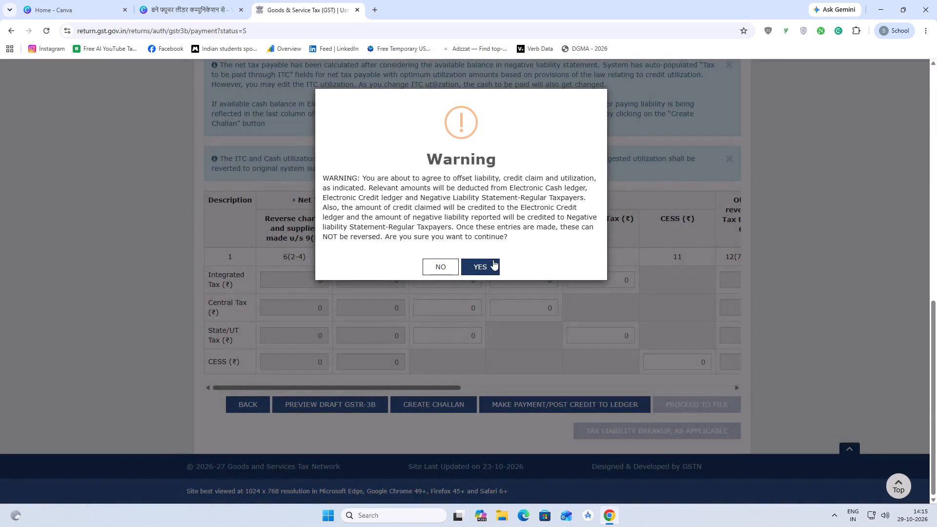
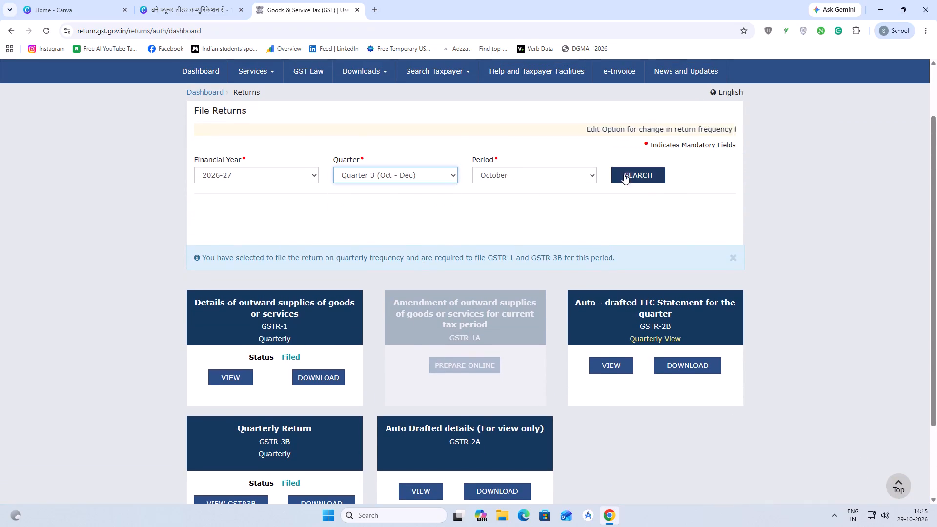
Search the returns for October in Quarter 3 (Oct - Dec) of 2026-27 and check which returns are available.
{"action": "left_click", "coordinate": [630, 174]}
{"action": "scroll", "coordinate": [334, 331], "scroll_direction": "down", "scroll_amount": 4}
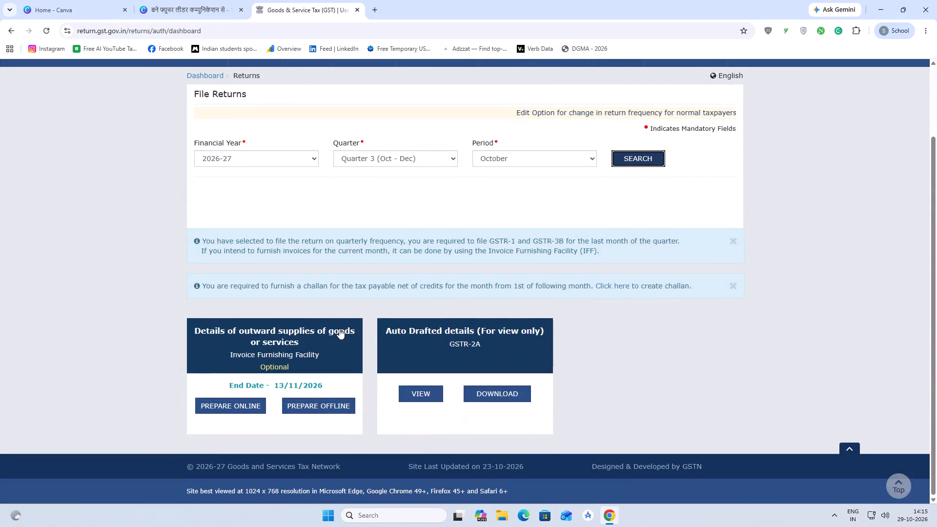
{"action": "scroll", "coordinate": [352, 317], "scroll_direction": "up", "scroll_amount": 4}
{"action": "left_click", "coordinate": [563, 241]}
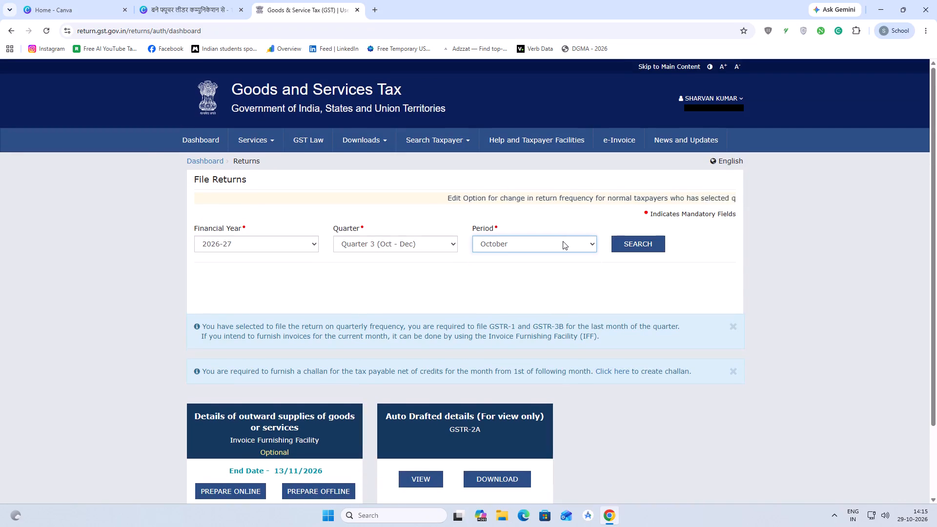
{"action": "left_click", "coordinate": [563, 241]}
{"action": "left_click", "coordinate": [387, 242]}
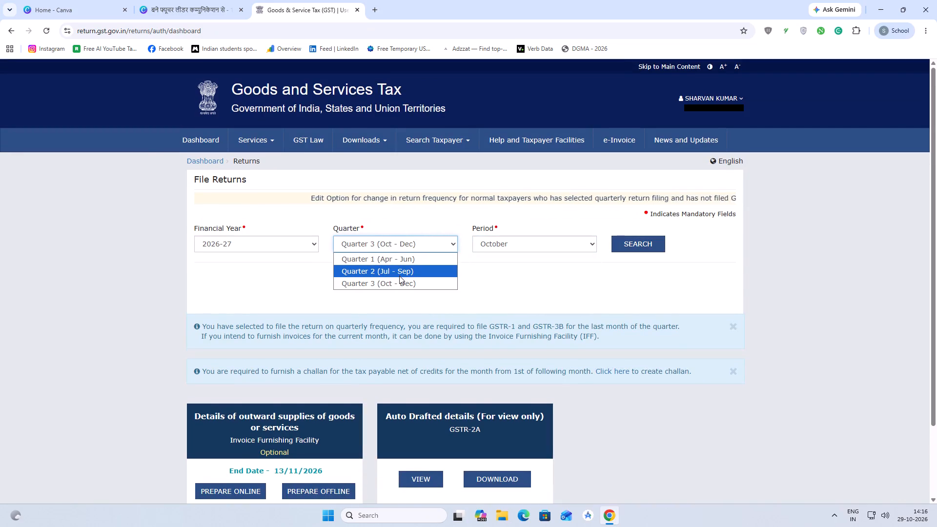
{"action": "left_click", "coordinate": [401, 282]}
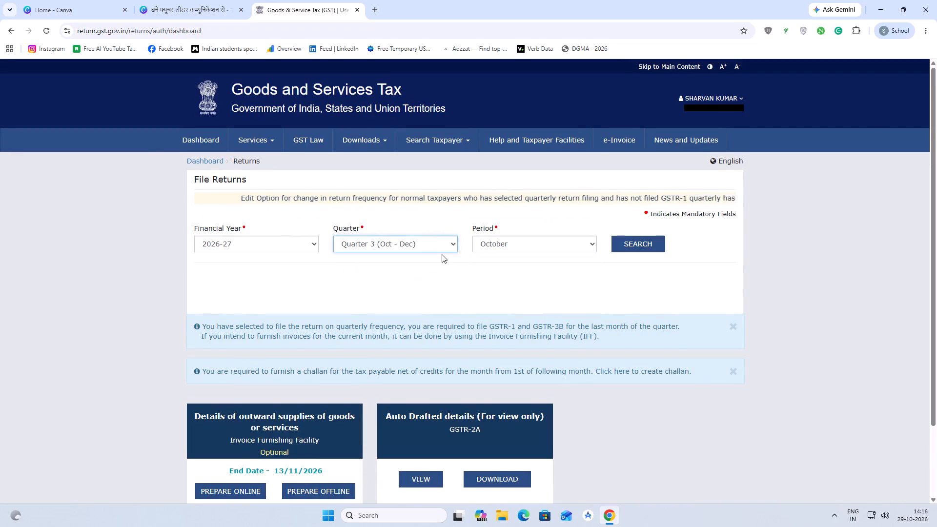
Open the TDS and TCS credit received form for October 2026-27 for online preparation.
{"action": "left_click", "coordinate": [260, 134]}
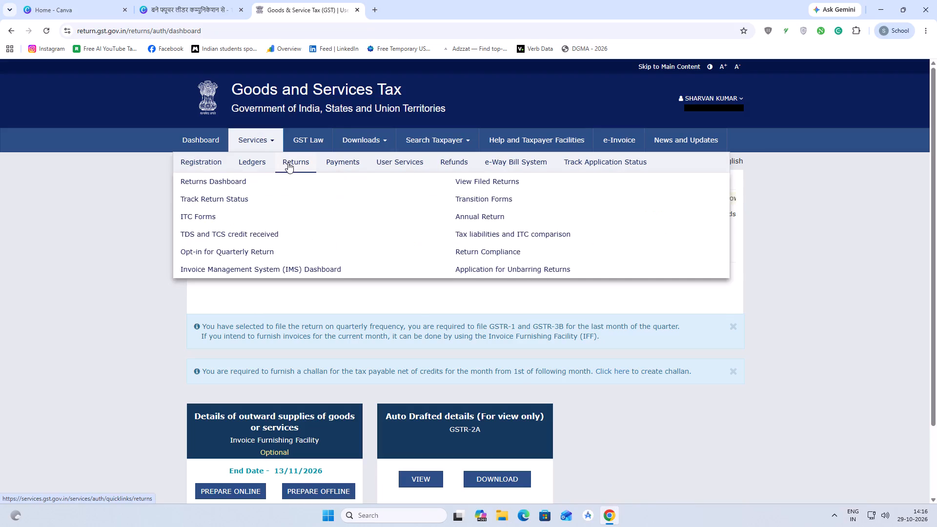
{"action": "left_click", "coordinate": [219, 234]}
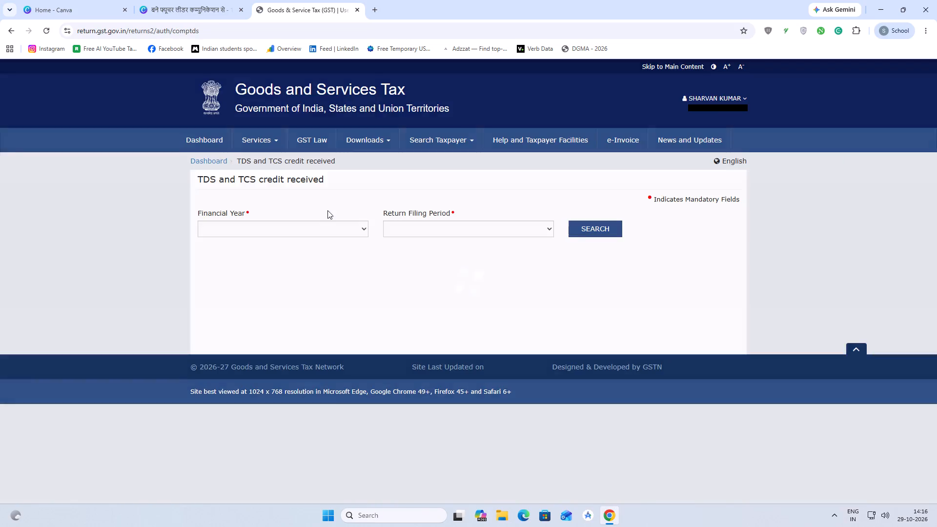
{"action": "left_click", "coordinate": [427, 231]}
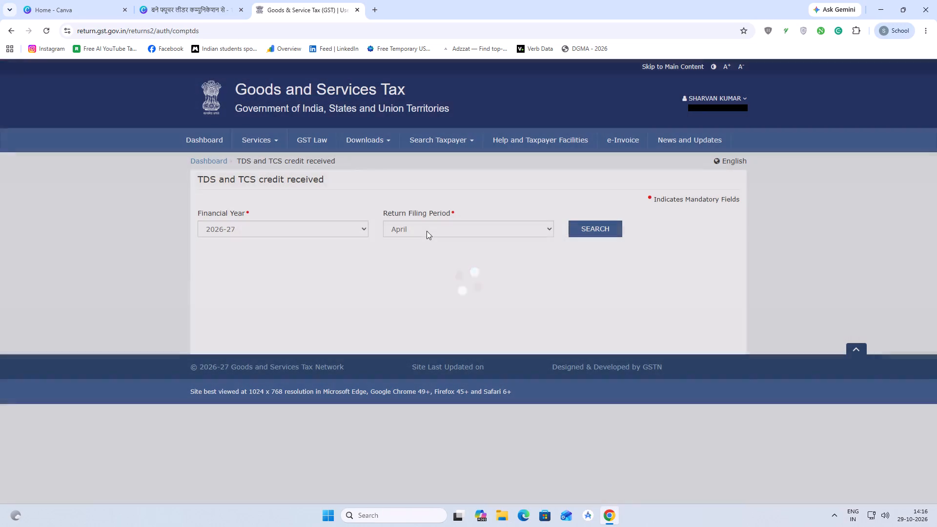
{"action": "left_click", "coordinate": [427, 231]}
{"action": "left_click", "coordinate": [437, 320]}
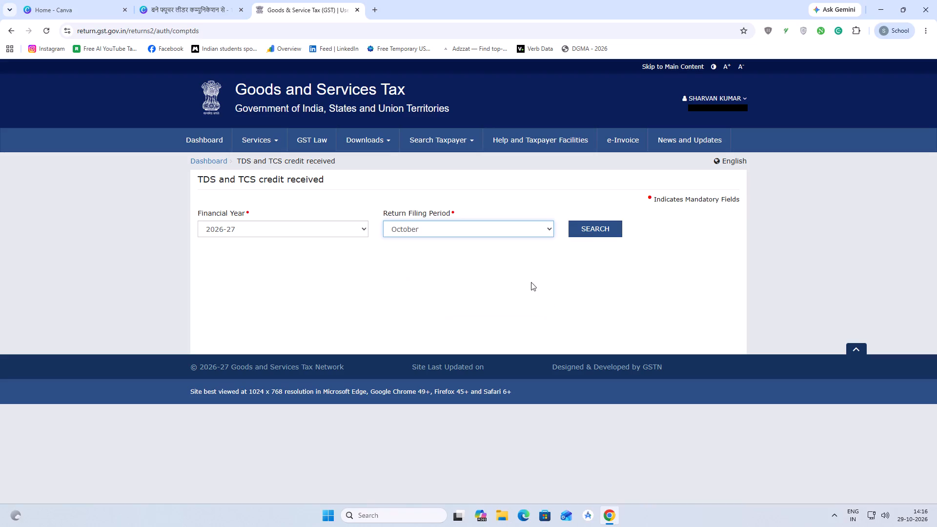
{"action": "left_click", "coordinate": [586, 225]}
{"action": "scroll", "coordinate": [266, 254], "scroll_direction": "down", "scroll_amount": 4}
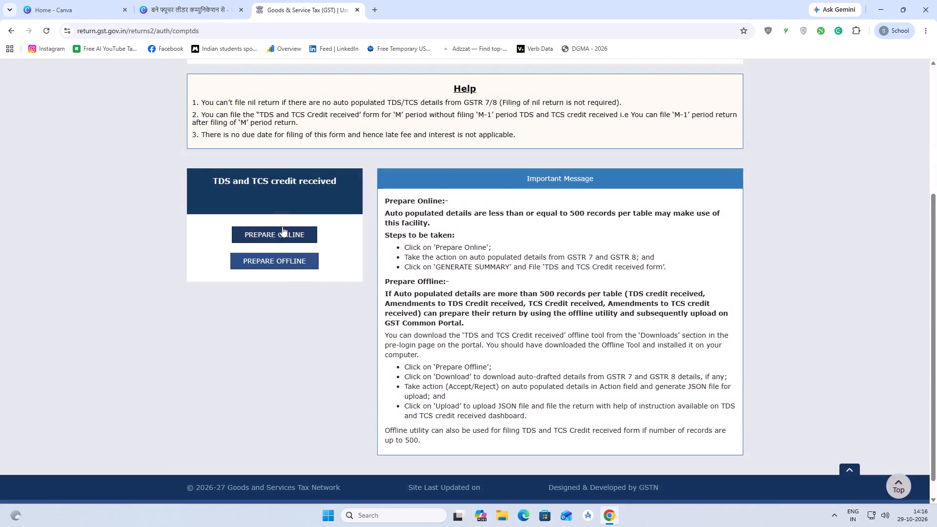
{"action": "left_click", "coordinate": [282, 226]}
Look through the auto-drafted TDS/TCS details and generate the summary for the October form.
{"action": "scroll", "coordinate": [311, 222], "scroll_direction": "down", "scroll_amount": 2}
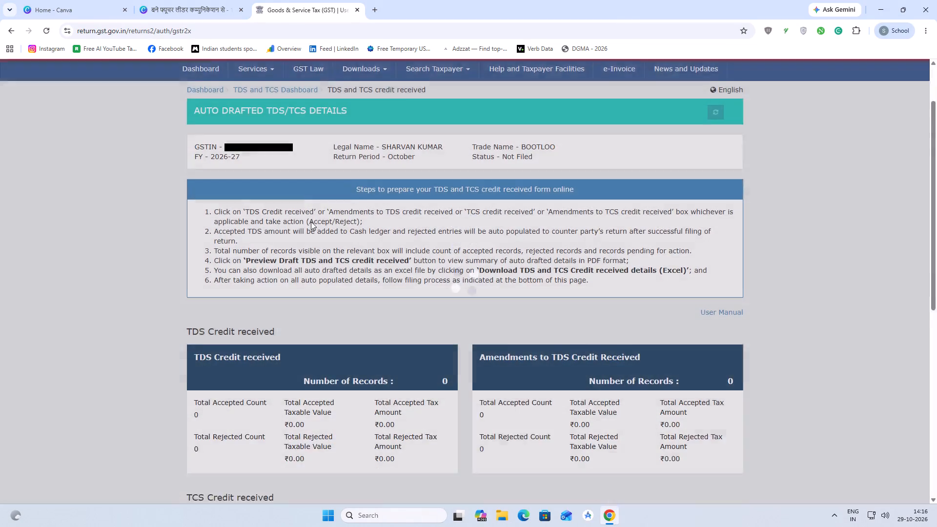
{"action": "scroll", "coordinate": [320, 223], "scroll_direction": "down", "scroll_amount": 11}
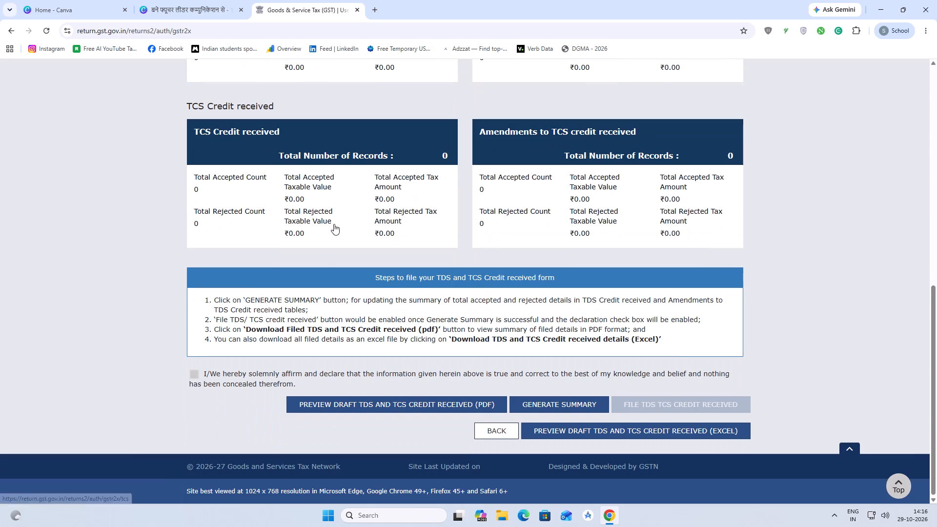
{"action": "scroll", "coordinate": [334, 224], "scroll_direction": "down", "scroll_amount": 2}
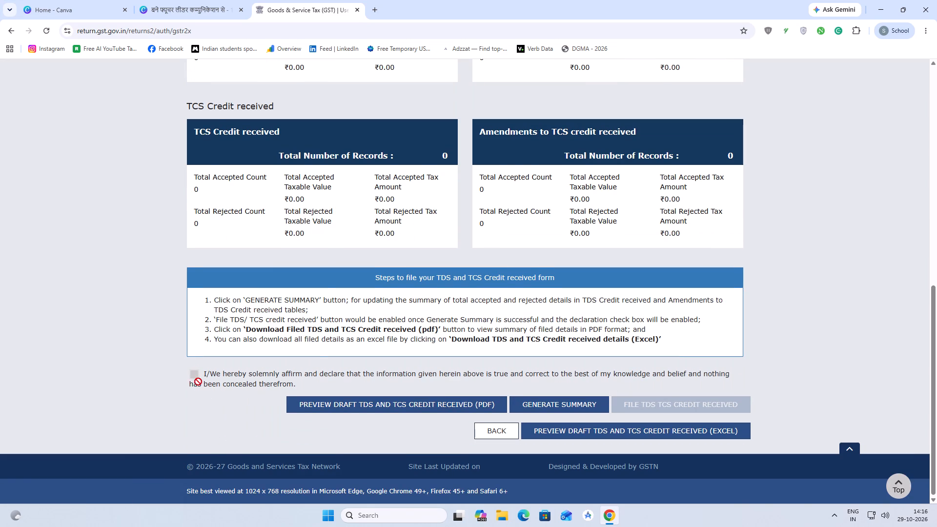
{"action": "scroll", "coordinate": [387, 228], "scroll_direction": "up", "scroll_amount": 5}
{"action": "scroll", "coordinate": [514, 246], "scroll_direction": "down", "scroll_amount": 8}
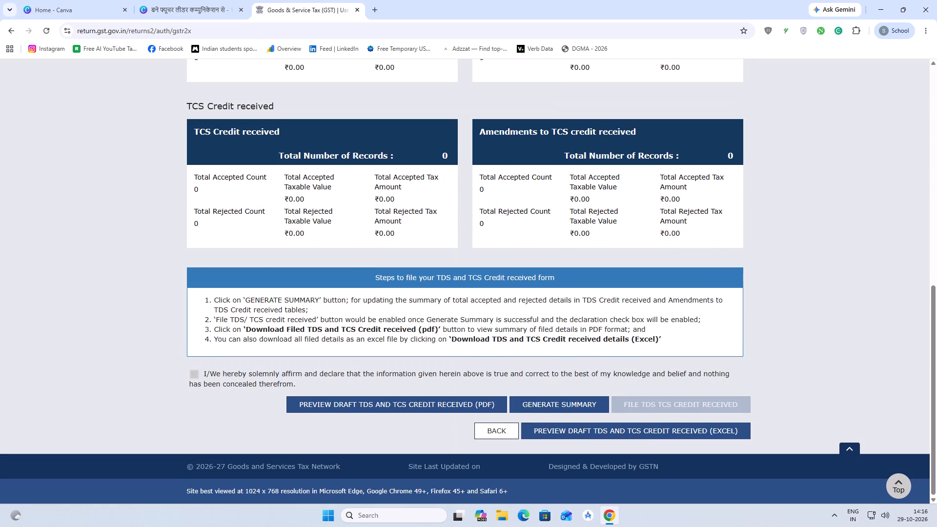
{"action": "left_click", "coordinate": [565, 407]}
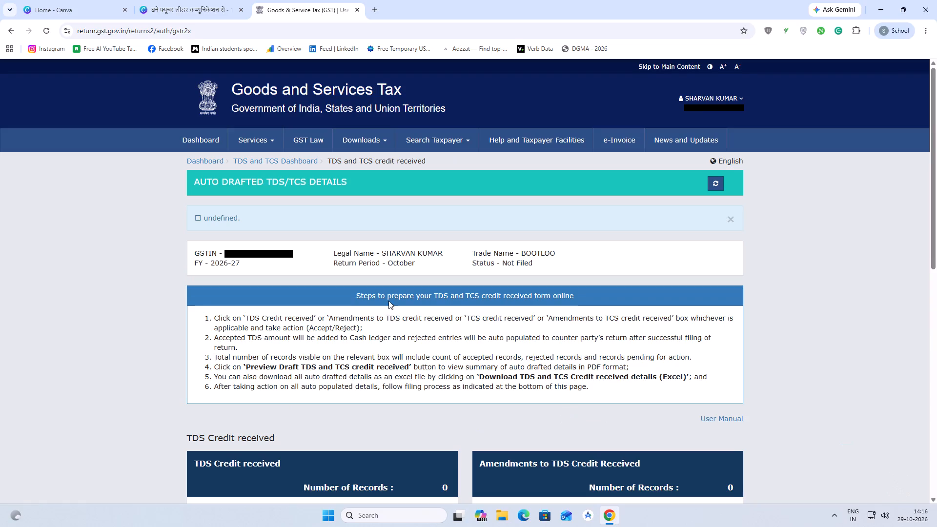
Refresh the auto-drafted TDS/TCS details and generate the summary again.
{"action": "scroll", "coordinate": [547, 236], "scroll_direction": "down", "scroll_amount": 15}
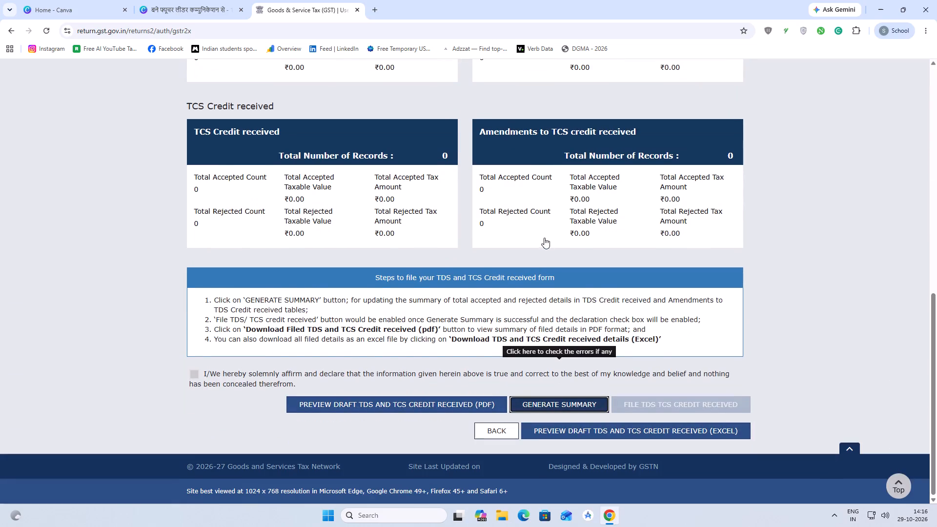
{"action": "scroll", "coordinate": [599, 302], "scroll_direction": "up", "scroll_amount": 11}
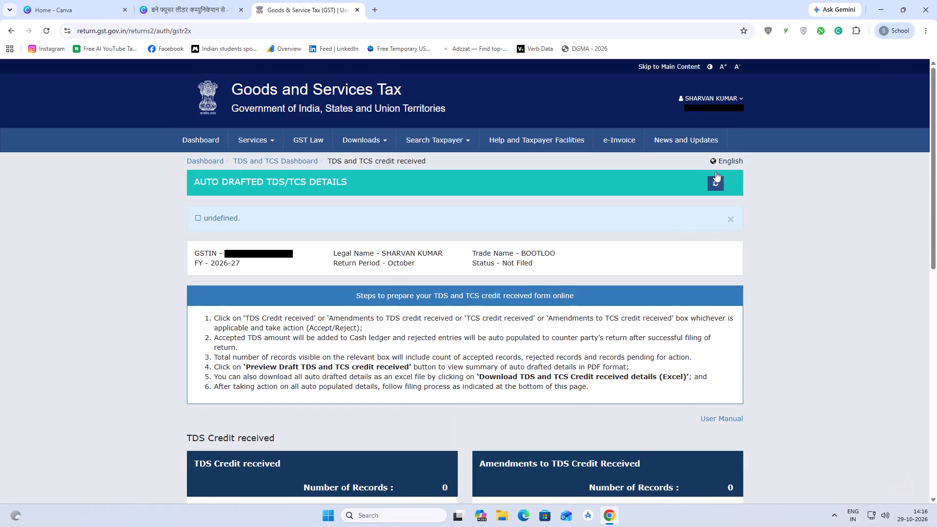
{"action": "left_click", "coordinate": [713, 182]}
{"action": "scroll", "coordinate": [570, 270], "scroll_direction": "down", "scroll_amount": 11}
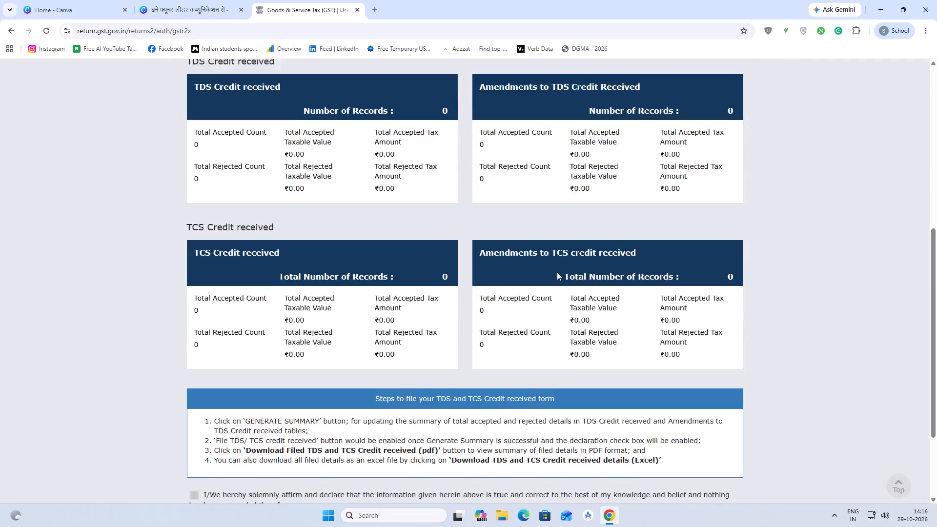
{"action": "scroll", "coordinate": [557, 272], "scroll_direction": "down", "scroll_amount": 3}
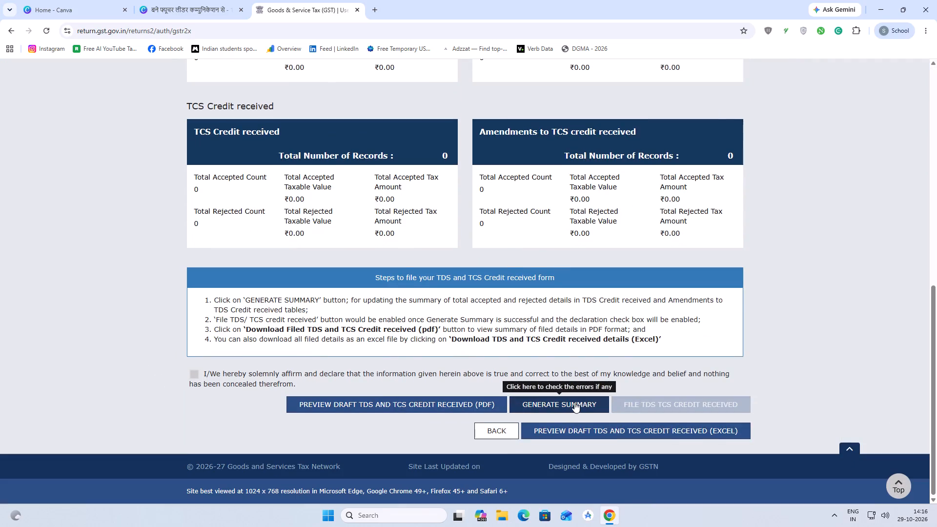
{"action": "left_click", "coordinate": [574, 402]}
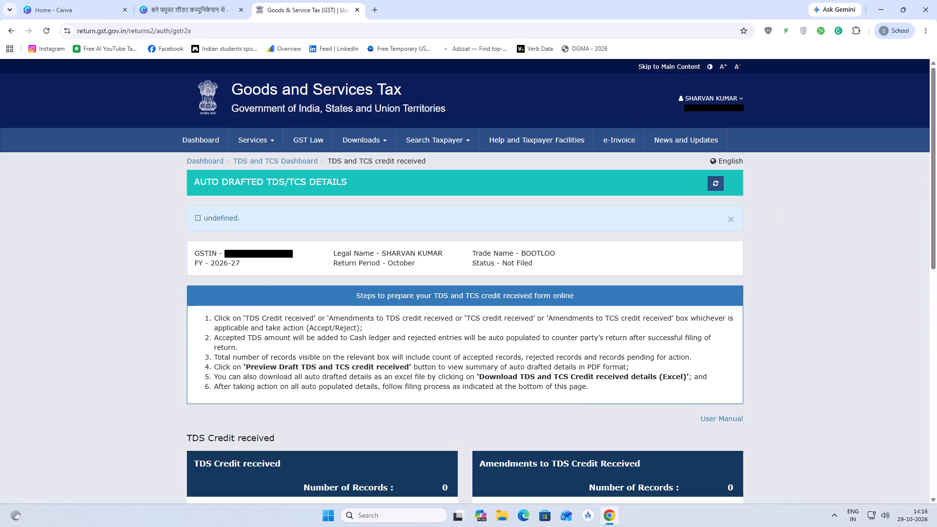
Check the records under TDS Credit received and Amendments to TDS Credit Received, returning to the form after each.
{"action": "scroll", "coordinate": [453, 328], "scroll_direction": "down", "scroll_amount": 8}
{"action": "left_click", "coordinate": [340, 138]}
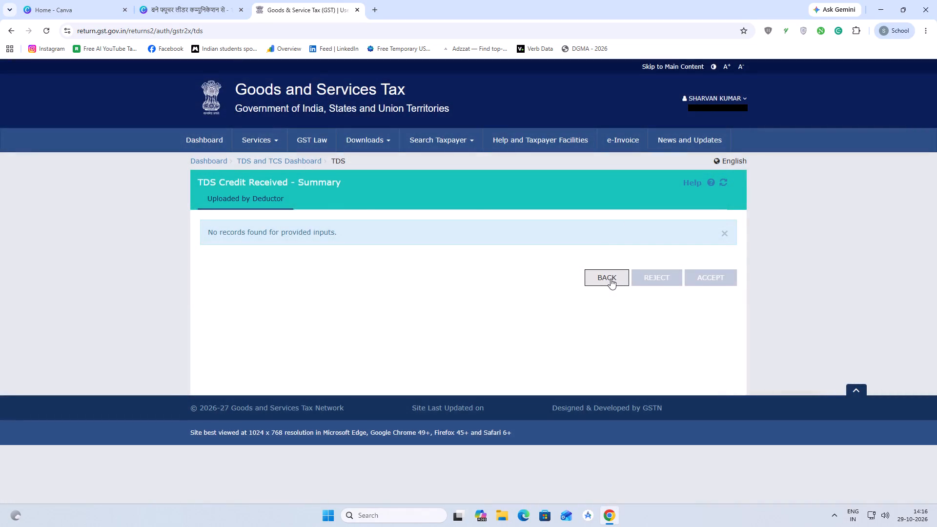
{"action": "left_click", "coordinate": [611, 279]}
{"action": "scroll", "coordinate": [547, 304], "scroll_direction": "down", "scroll_amount": 5}
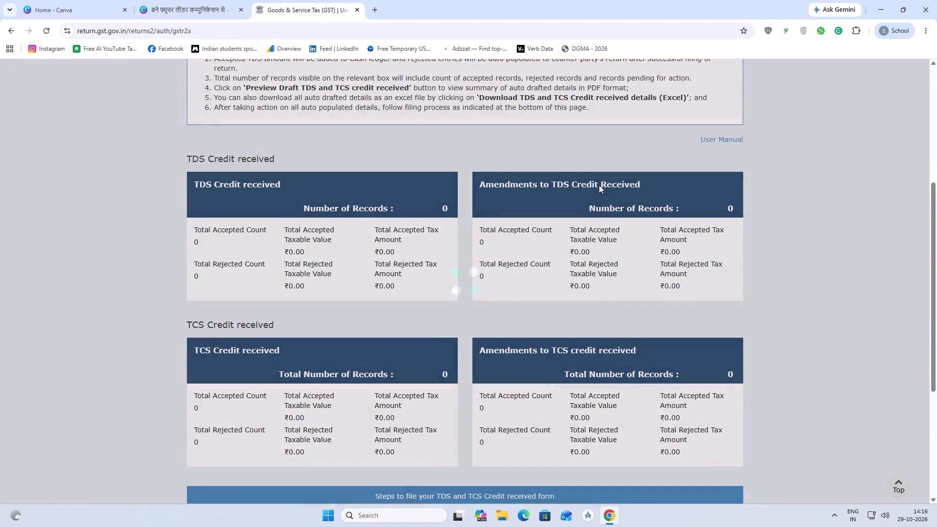
{"action": "left_click", "coordinate": [598, 195]}
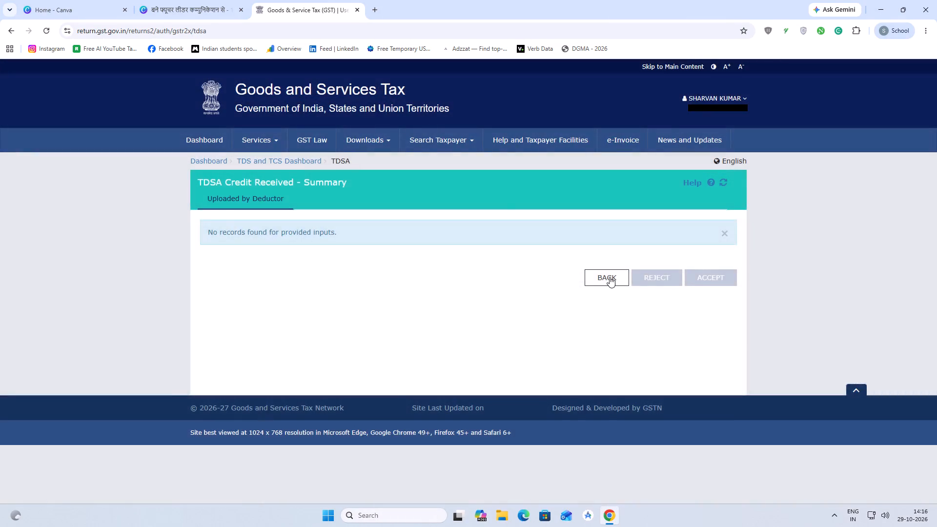
{"action": "left_click", "coordinate": [610, 277]}
Check the records under TCS Credit received and Amendments to TCS credit received, returning to the form after each.
{"action": "scroll", "coordinate": [364, 296], "scroll_direction": "down", "scroll_amount": 7}
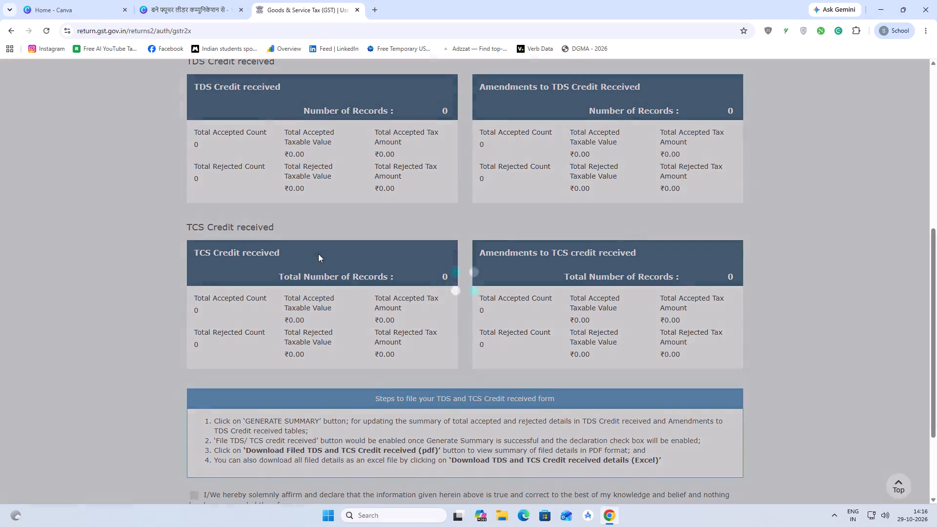
{"action": "left_click", "coordinate": [337, 257]}
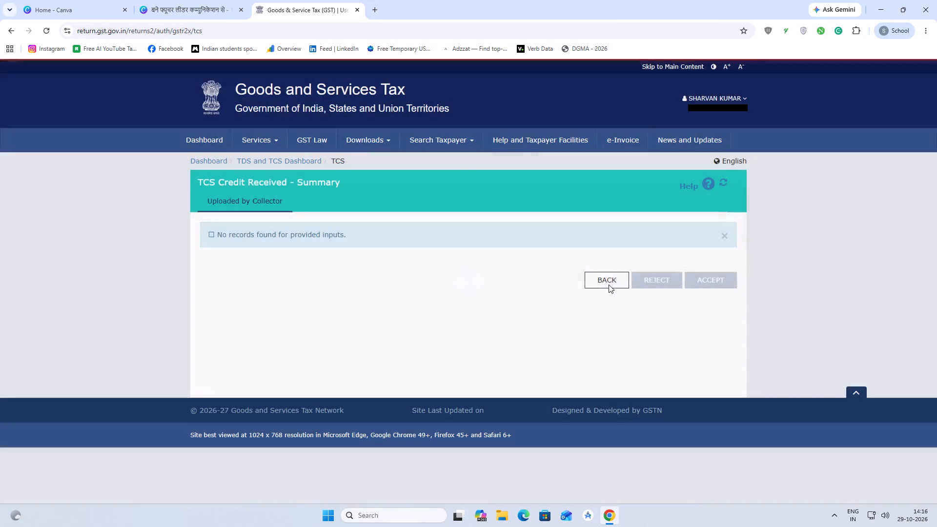
{"action": "left_click", "coordinate": [610, 281]}
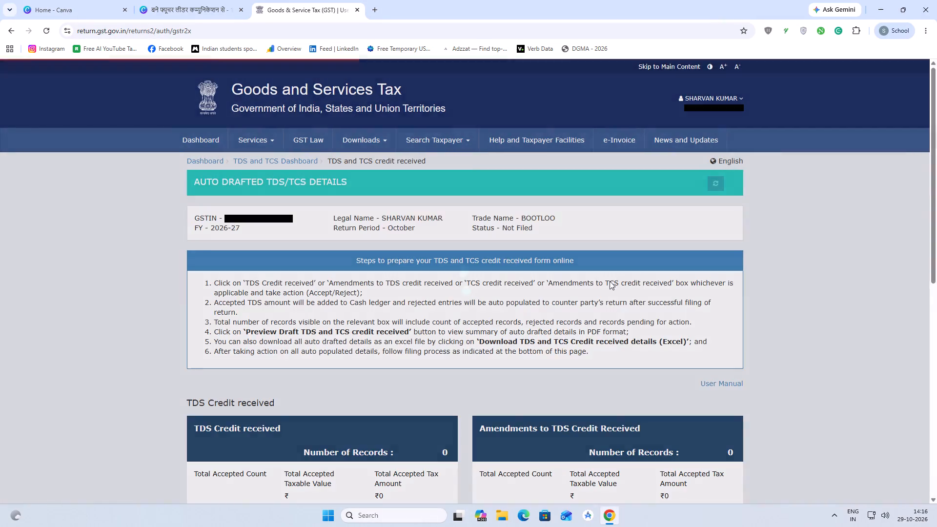
{"action": "scroll", "coordinate": [610, 281], "scroll_direction": "down", "scroll_amount": 7}
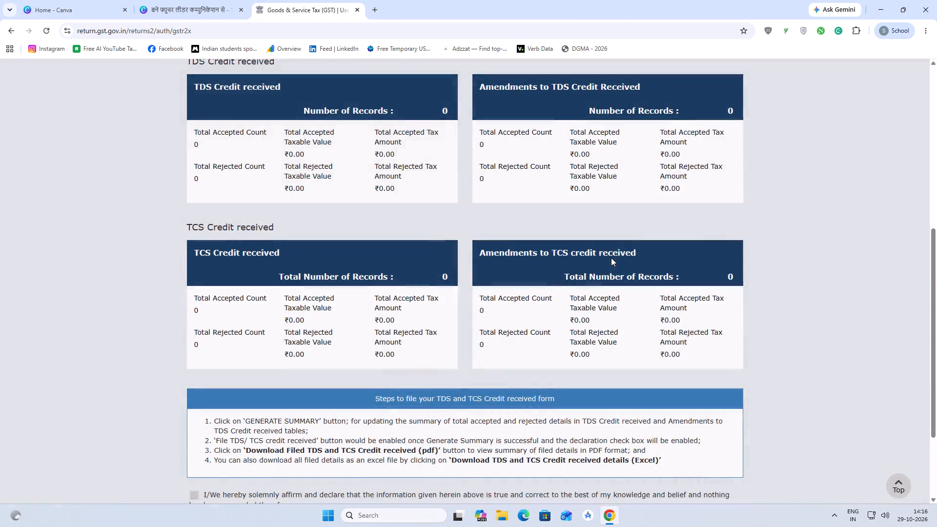
{"action": "left_click", "coordinate": [611, 258]}
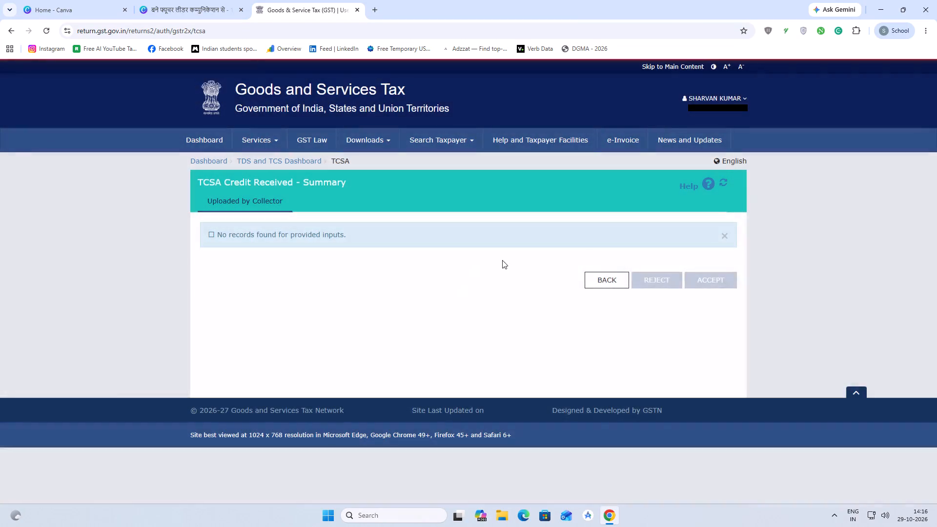
{"action": "left_click", "coordinate": [617, 276]}
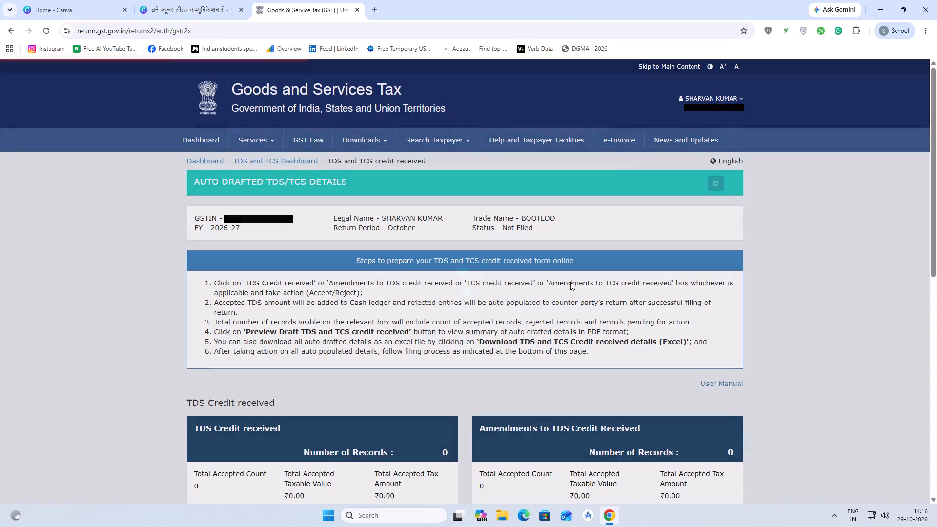
Try the declaration, preview the draft TDS and TCS credit received form as a PDF, review it and close it.
{"action": "scroll", "coordinate": [314, 297], "scroll_direction": "down", "scroll_amount": 13}
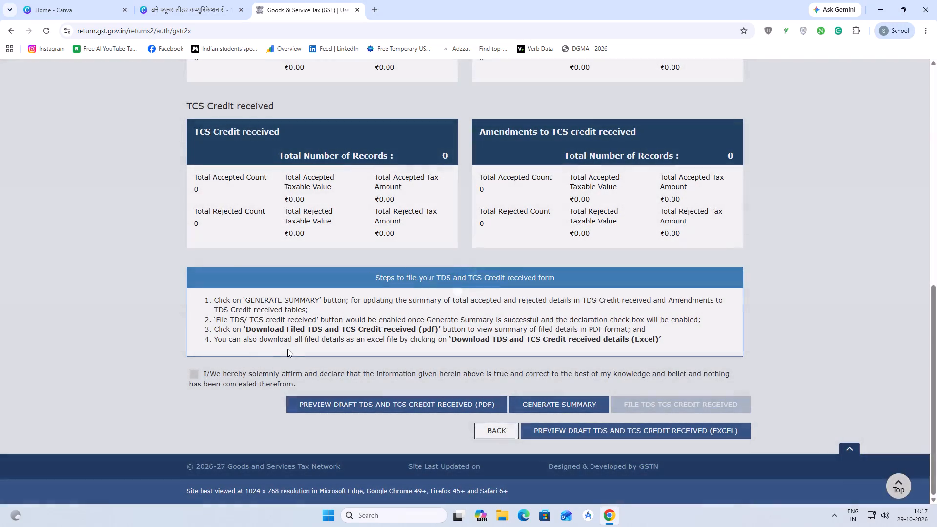
{"action": "left_click", "coordinate": [192, 375]}
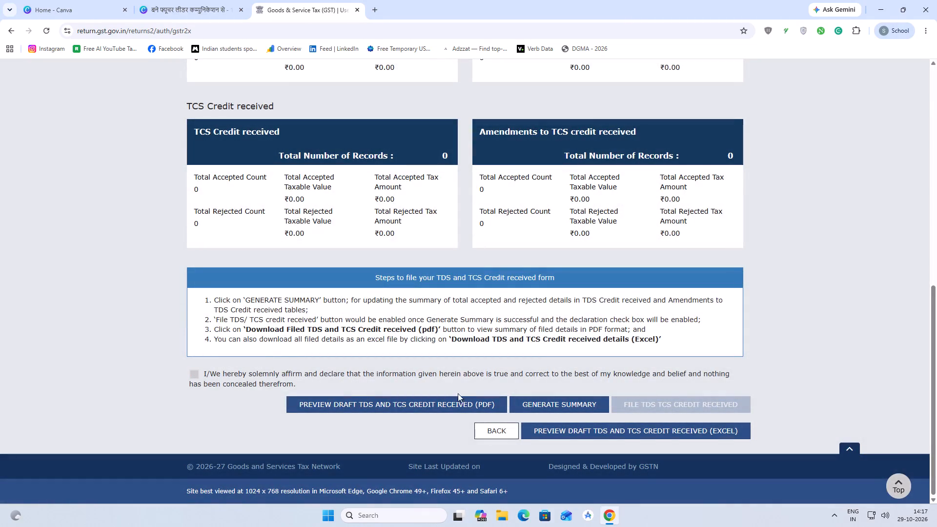
{"action": "left_click", "coordinate": [454, 402]}
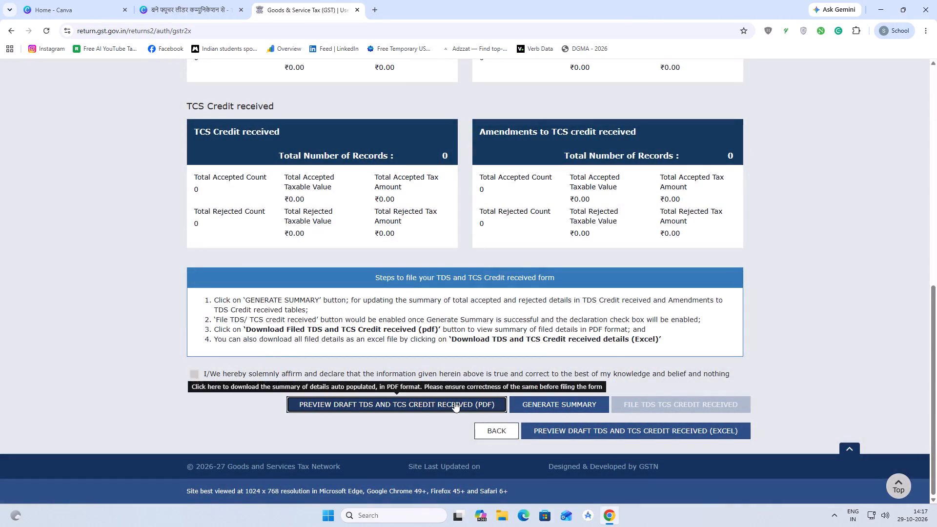
{"action": "left_click", "coordinate": [747, 74]}
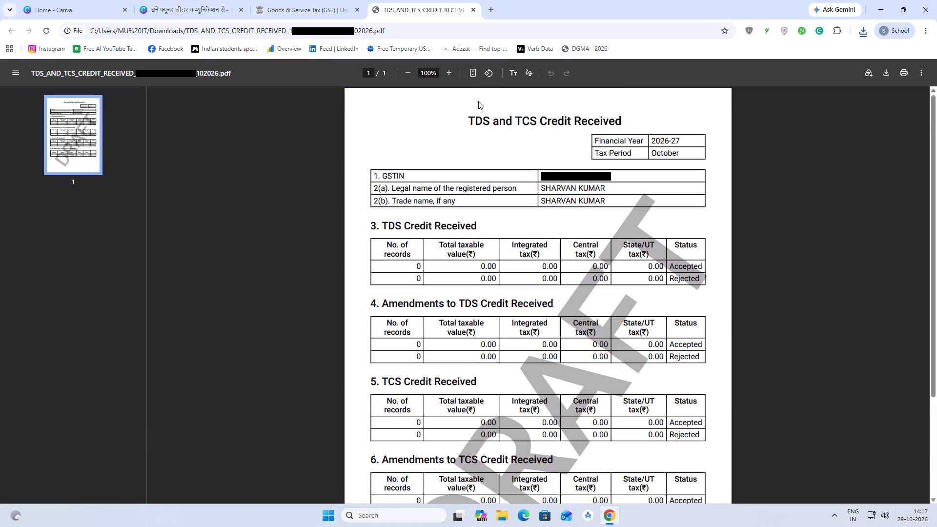
{"action": "scroll", "coordinate": [490, 124], "scroll_direction": "down", "scroll_amount": 12}
{"action": "left_click", "coordinate": [475, 9]}
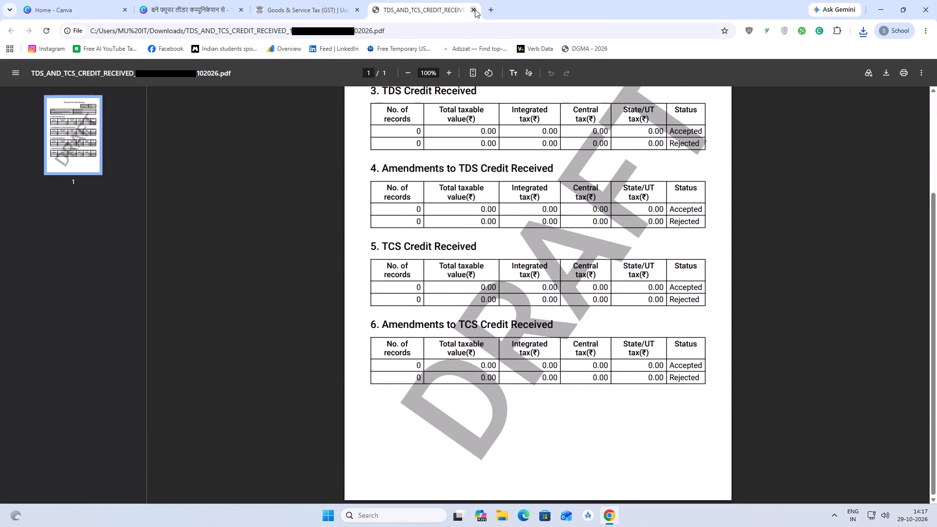
Generate the summary of the TDS and TCS credit received form once more and recheck the details.
{"action": "left_click", "coordinate": [576, 409]}
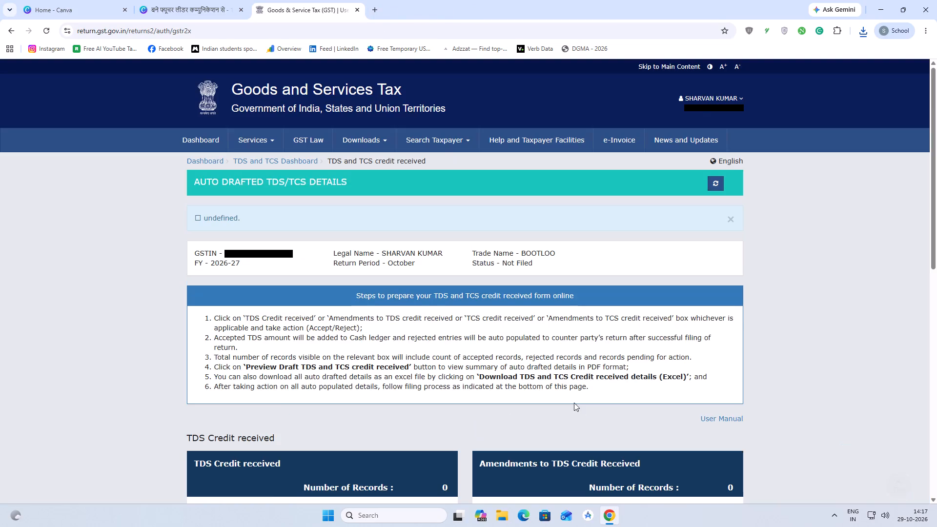
{"action": "scroll", "coordinate": [575, 387], "scroll_direction": "down", "scroll_amount": 15}
{"action": "scroll", "coordinate": [510, 300], "scroll_direction": "up", "scroll_amount": 4}
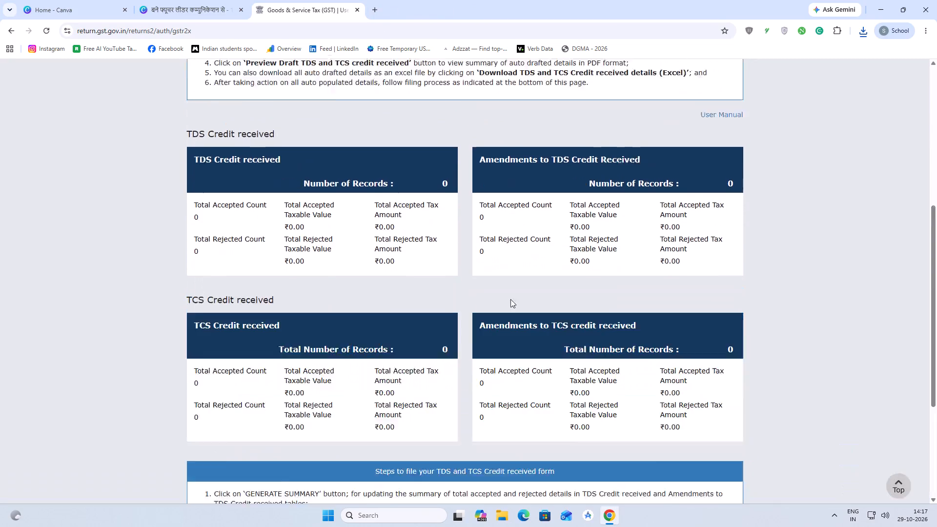
Return to the TDS and TCS dashboard and search for the June return period of financial year 2026-27.
{"action": "scroll", "coordinate": [510, 299], "scroll_direction": "up", "scroll_amount": 6}
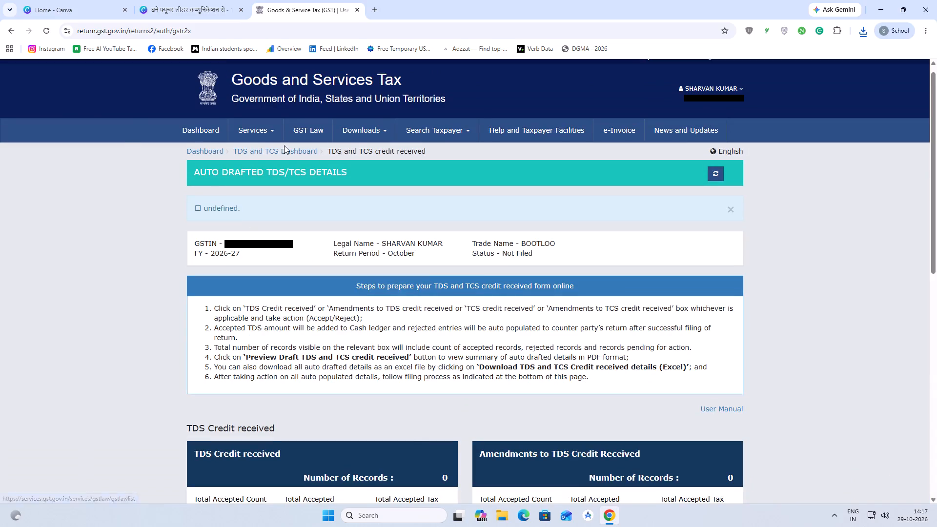
{"action": "double_click", "coordinate": [284, 146]}
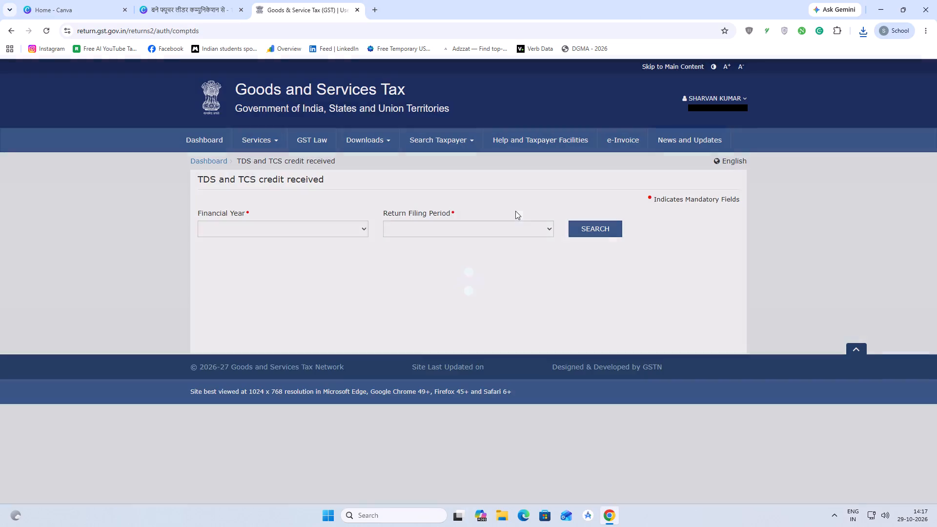
{"action": "left_click", "coordinate": [501, 232]}
{"action": "left_click", "coordinate": [501, 231]}
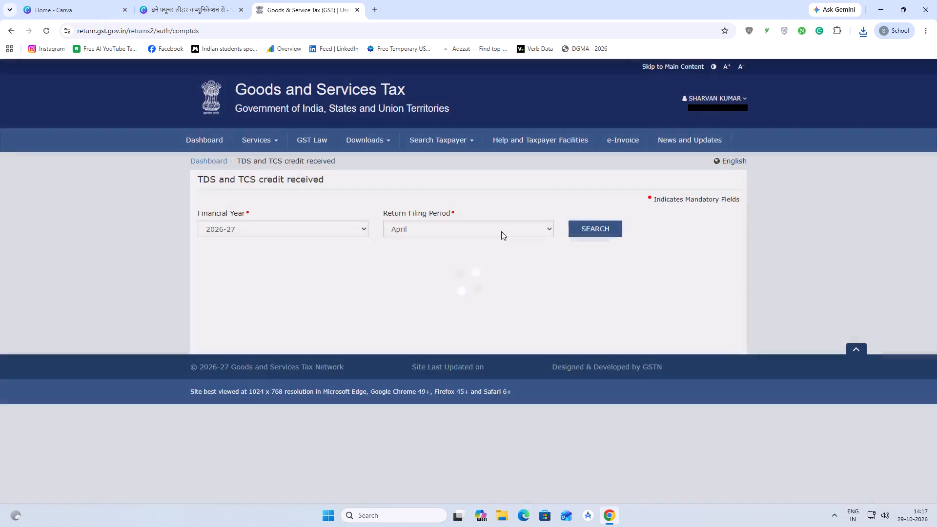
{"action": "left_click", "coordinate": [501, 230]}
{"action": "left_click", "coordinate": [485, 300]}
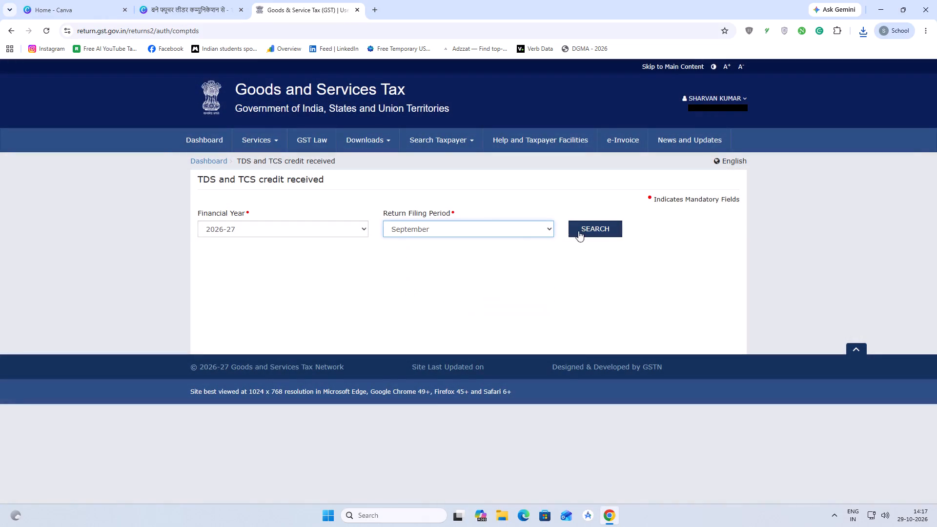
{"action": "left_click", "coordinate": [490, 225]}
{"action": "left_click", "coordinate": [465, 270]}
{"action": "left_click", "coordinate": [587, 233]}
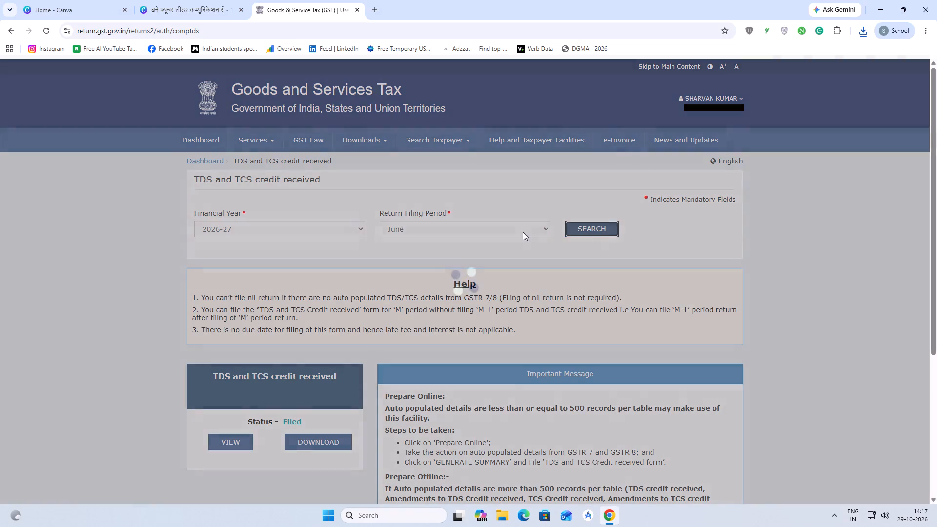
Search for the July 2026-27 period and open its TDS and TCS credit received form for online preparation.
{"action": "left_click", "coordinate": [462, 226]}
{"action": "left_click", "coordinate": [453, 278]}
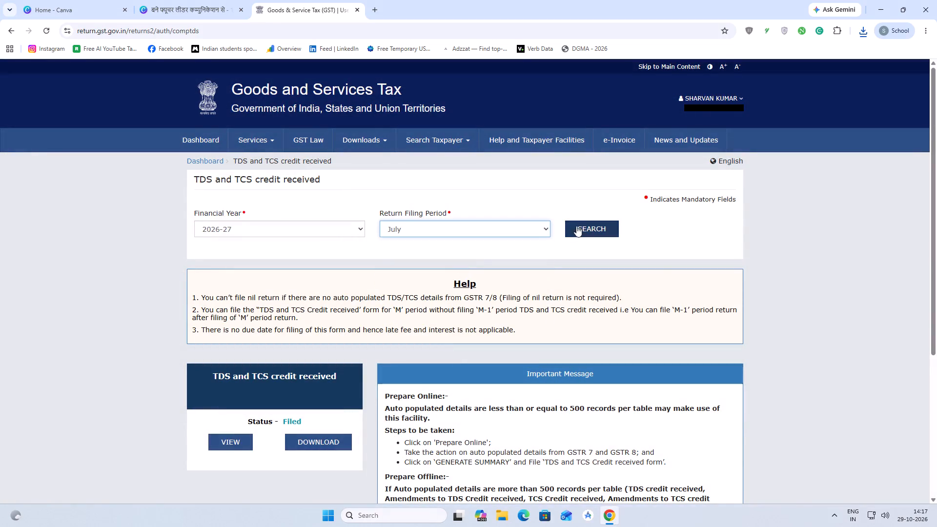
{"action": "left_click", "coordinate": [578, 223]}
{"action": "scroll", "coordinate": [365, 279], "scroll_direction": "down", "scroll_amount": 3}
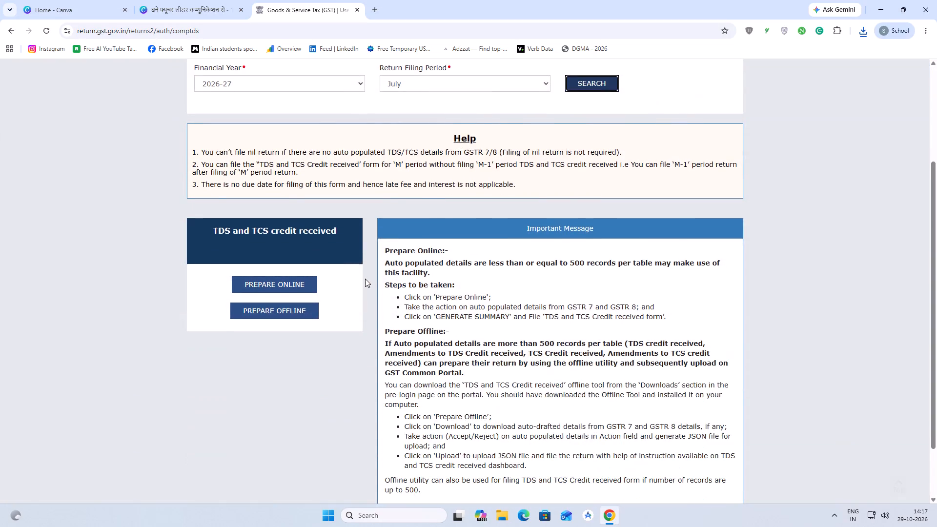
{"action": "left_click", "coordinate": [300, 284]}
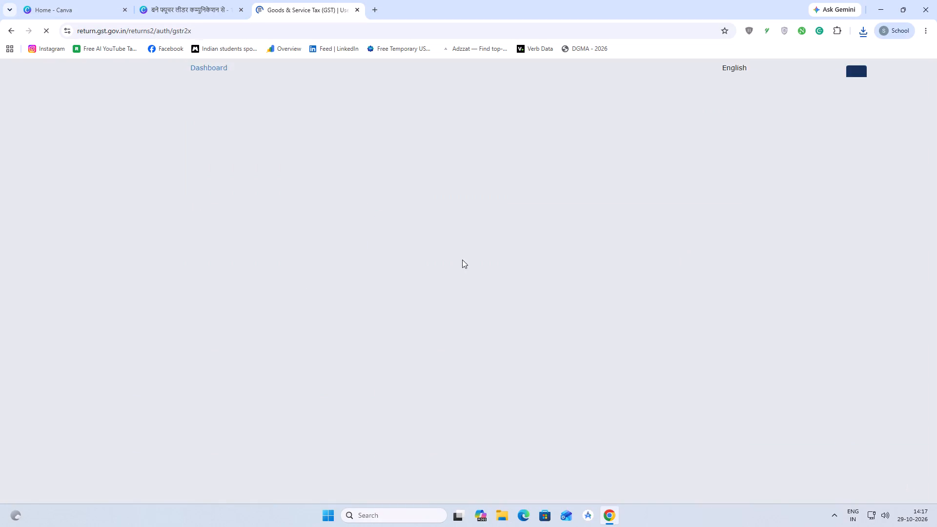
Generate the summary of the July TDS and TCS credit received form and refresh its filing status.
{"action": "scroll", "coordinate": [407, 270], "scroll_direction": "down", "scroll_amount": 5}
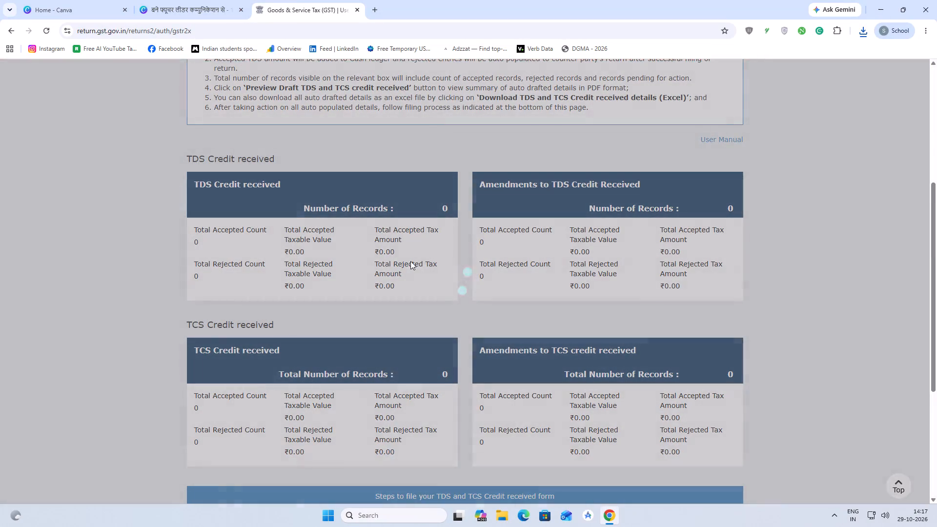
{"action": "scroll", "coordinate": [410, 261], "scroll_direction": "down", "scroll_amount": 8}
{"action": "left_click", "coordinate": [568, 409]}
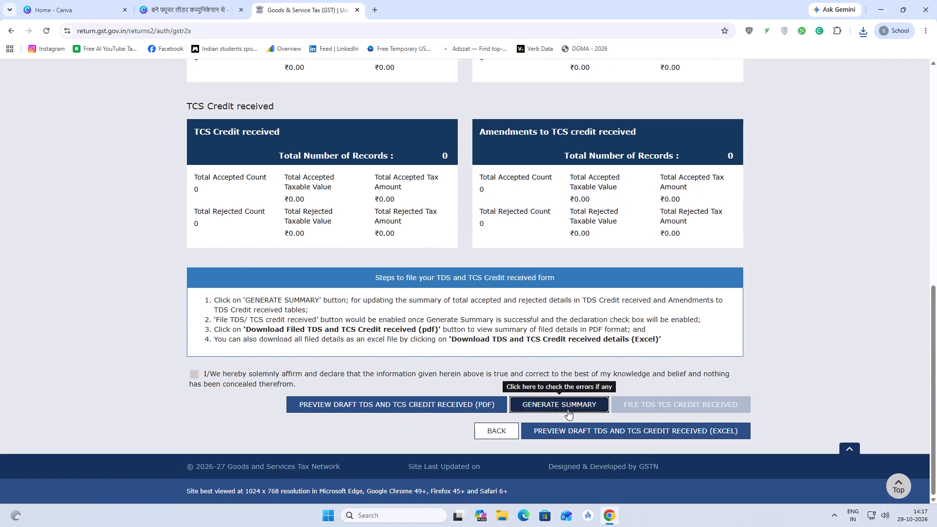
{"action": "scroll", "coordinate": [485, 281], "scroll_direction": "down", "scroll_amount": 8}
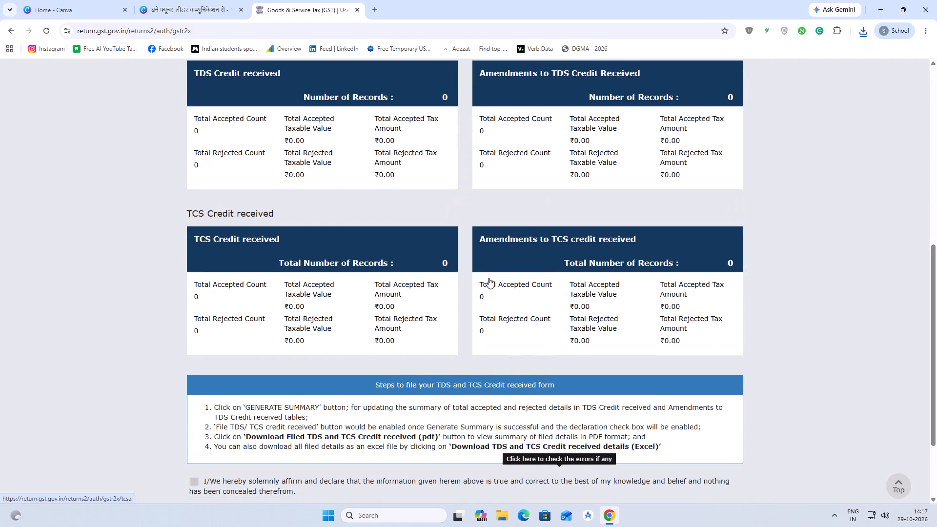
{"action": "scroll", "coordinate": [488, 281], "scroll_direction": "down", "scroll_amount": 5}
{"action": "scroll", "coordinate": [694, 201], "scroll_direction": "up", "scroll_amount": 6}
{"action": "scroll", "coordinate": [714, 143], "scroll_direction": "up", "scroll_amount": 4}
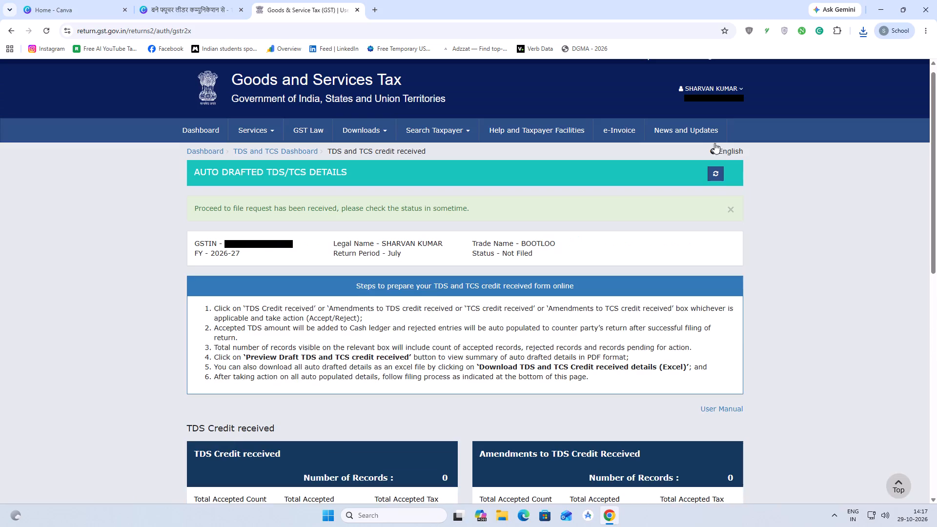
{"action": "left_click", "coordinate": [710, 174]}
Check the July records under TDS Credit received and Amendments to TDS Credit Received, returning to the form after each.
{"action": "scroll", "coordinate": [223, 316], "scroll_direction": "down", "scroll_amount": 5}
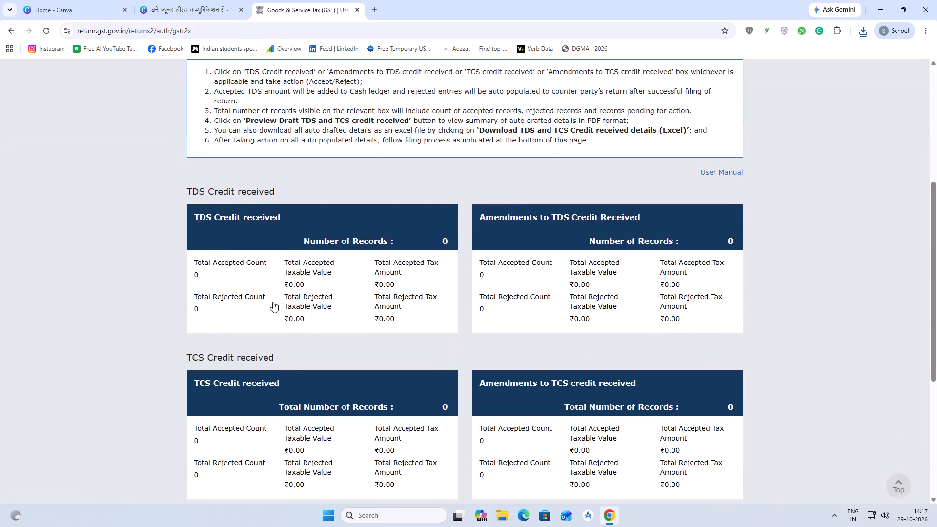
{"action": "left_click", "coordinate": [314, 235]}
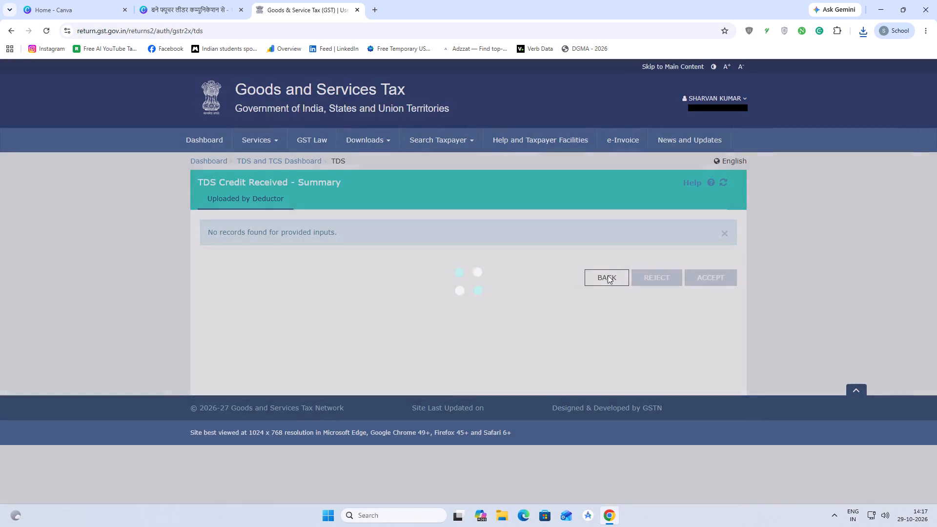
{"action": "left_click", "coordinate": [608, 282]}
{"action": "scroll", "coordinate": [607, 277], "scroll_direction": "down", "scroll_amount": 4}
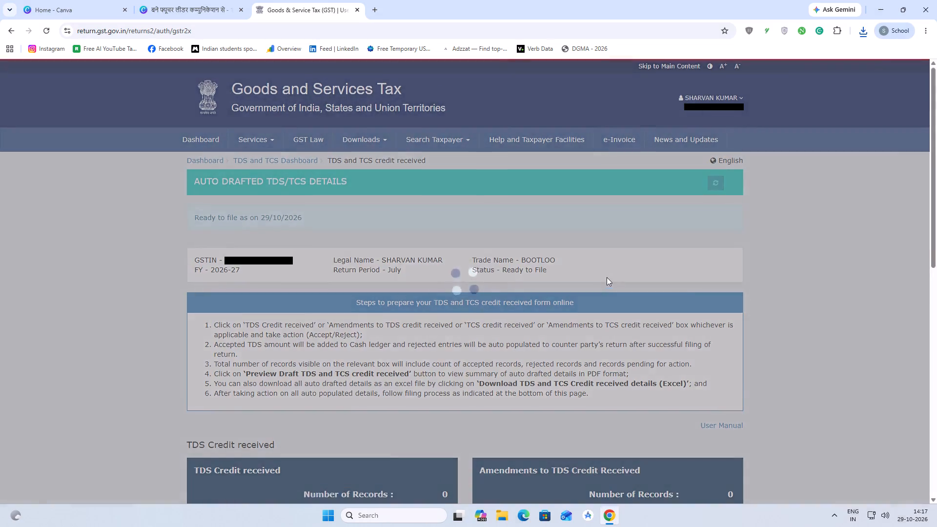
{"action": "scroll", "coordinate": [607, 277], "scroll_direction": "down", "scroll_amount": 2}
{"action": "left_click", "coordinate": [597, 185]}
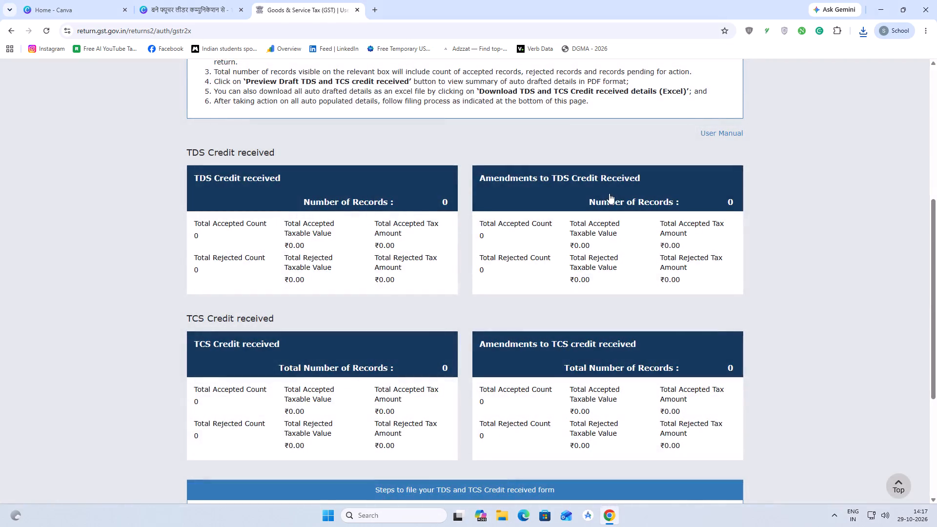
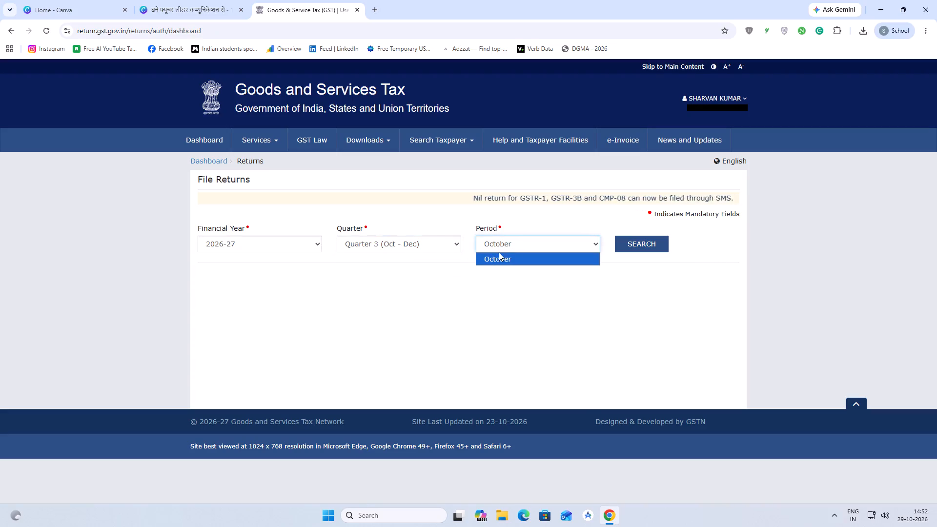
Search for the September return period in Quarter 2 (Jul - Sep) of 2026-27 and open its quarterly GSTR-1 for online preparation.
{"action": "left_click", "coordinate": [427, 248]}
{"action": "left_click", "coordinate": [423, 267]}
{"action": "left_click", "coordinate": [511, 246]}
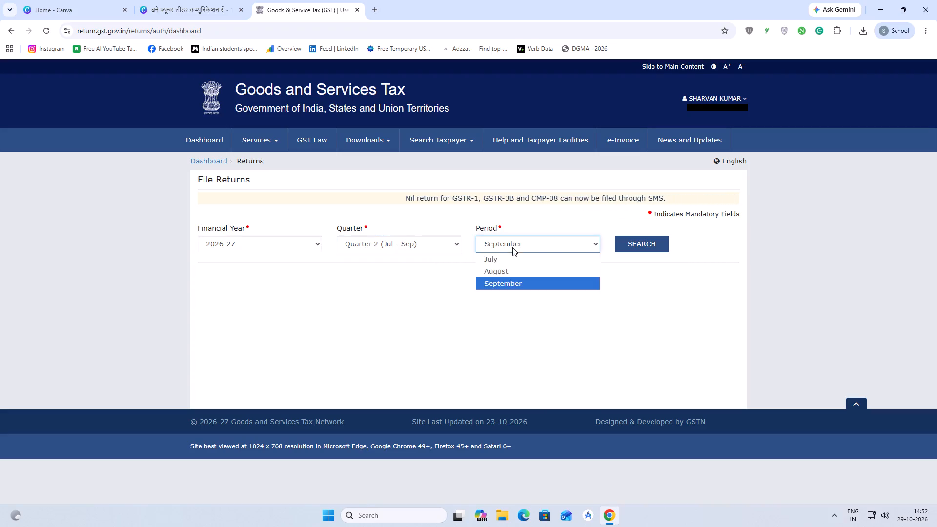
{"action": "left_click", "coordinate": [516, 281]}
{"action": "left_click", "coordinate": [662, 244]}
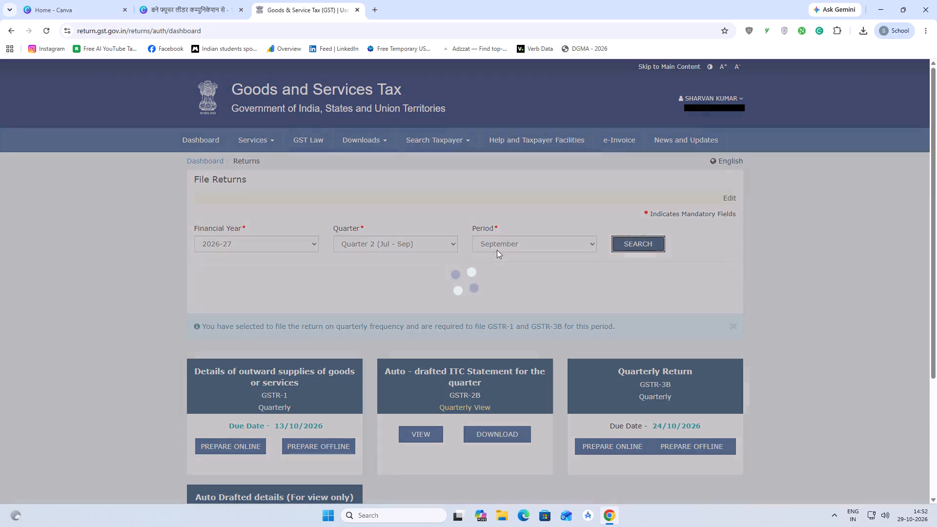
{"action": "scroll", "coordinate": [437, 272], "scroll_direction": "down", "scroll_amount": 5}
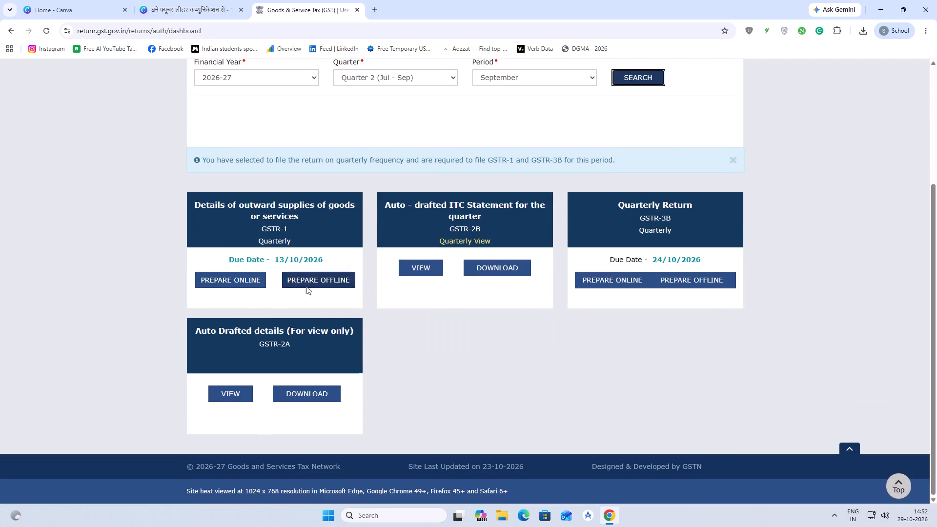
{"action": "left_click", "coordinate": [246, 279]}
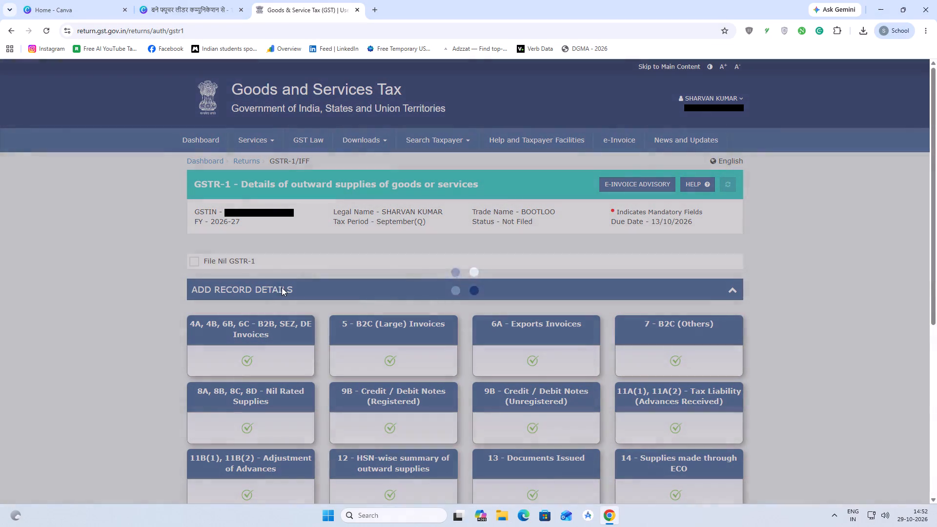
Look over the GSTR-1 record sections and mark the September quarterly return as File Nil GSTR-1.
{"action": "scroll", "coordinate": [253, 263], "scroll_direction": "down", "scroll_amount": 8}
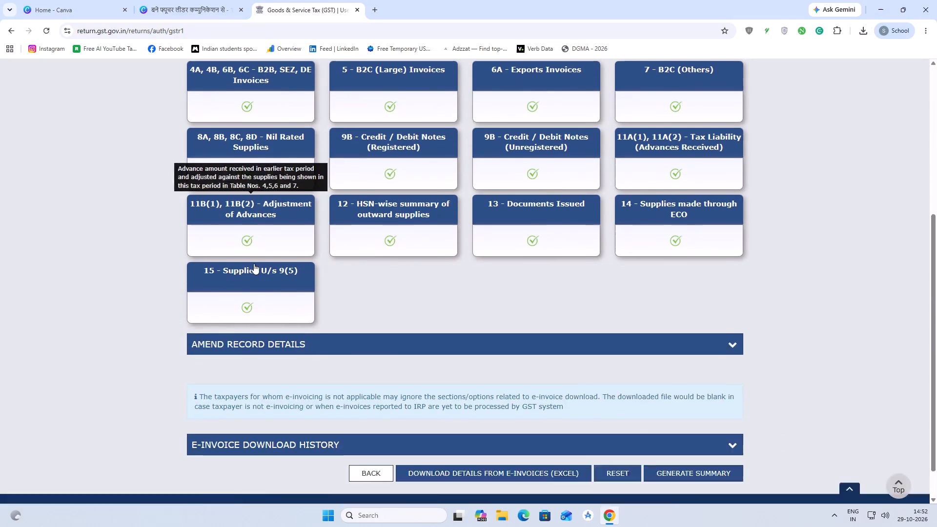
{"action": "scroll", "coordinate": [255, 264], "scroll_direction": "down", "scroll_amount": 5}
{"action": "scroll", "coordinate": [255, 264], "scroll_direction": "up", "scroll_amount": 9}
{"action": "left_click", "coordinate": [226, 264]}
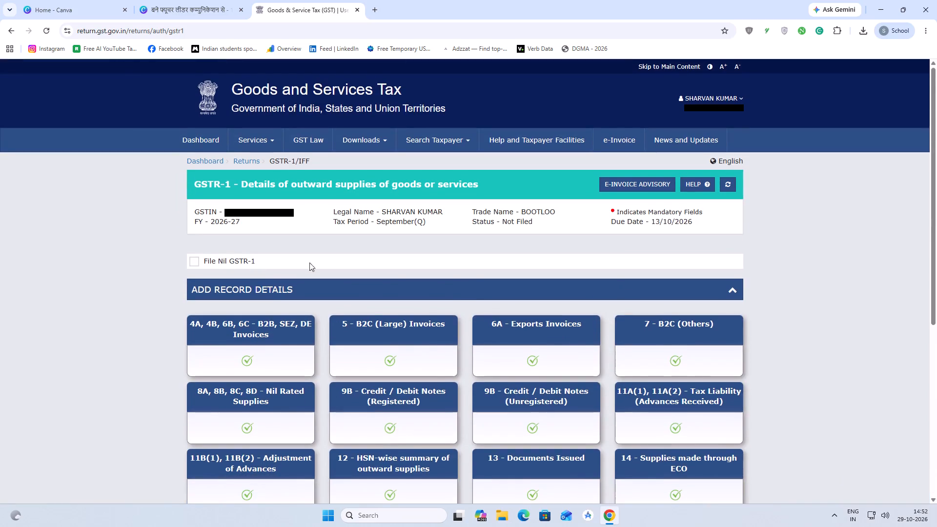
{"action": "left_click", "coordinate": [195, 262]}
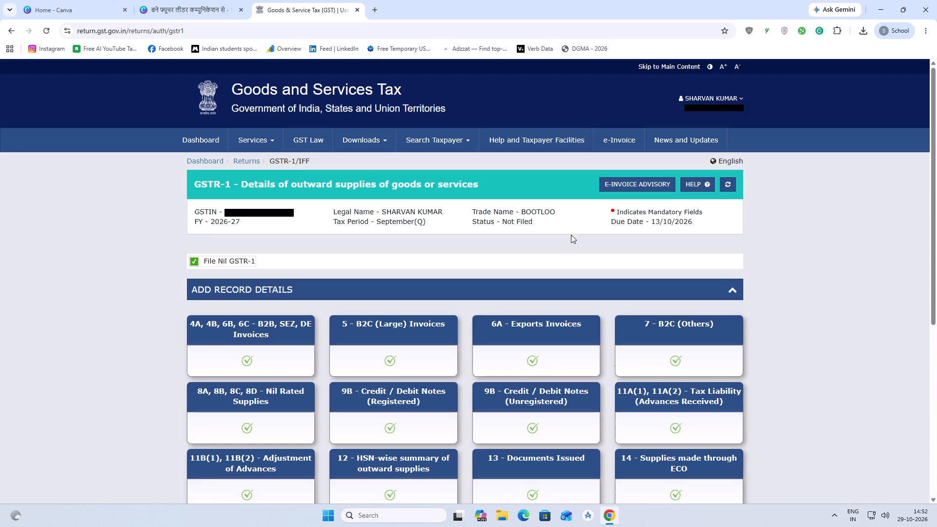
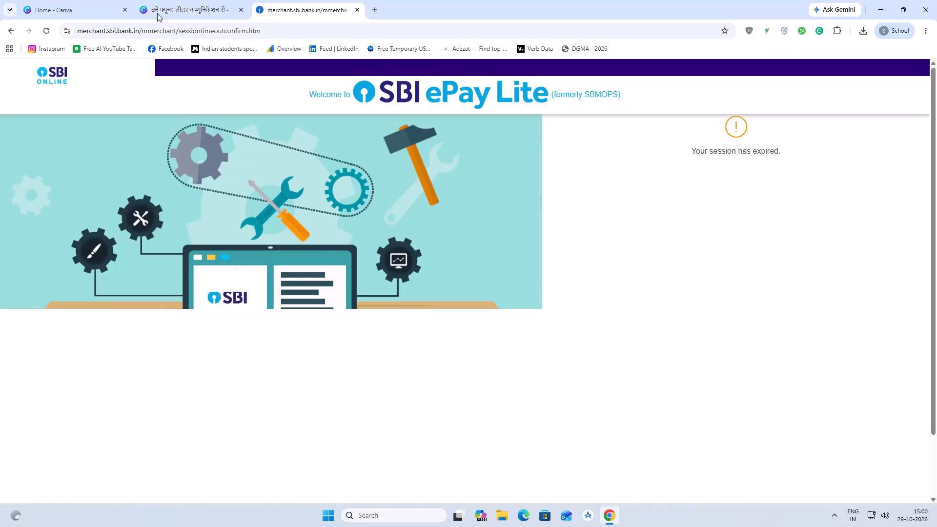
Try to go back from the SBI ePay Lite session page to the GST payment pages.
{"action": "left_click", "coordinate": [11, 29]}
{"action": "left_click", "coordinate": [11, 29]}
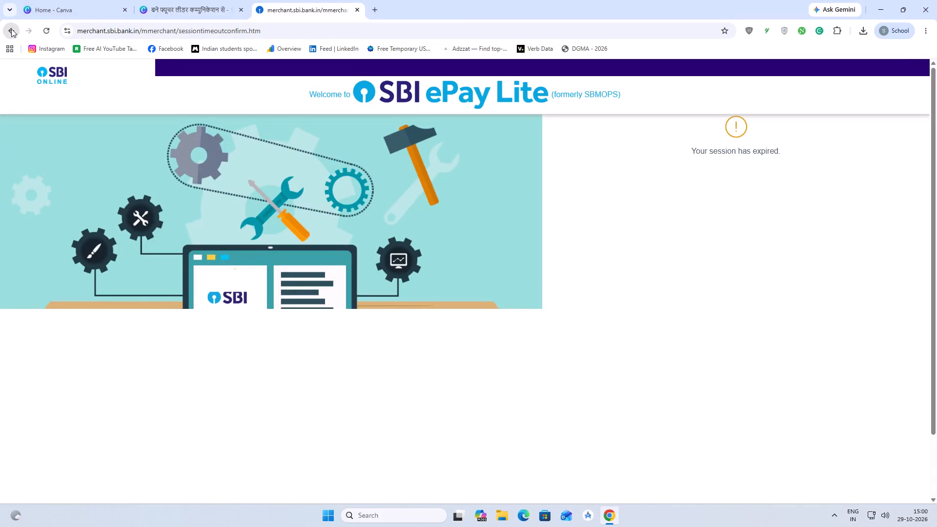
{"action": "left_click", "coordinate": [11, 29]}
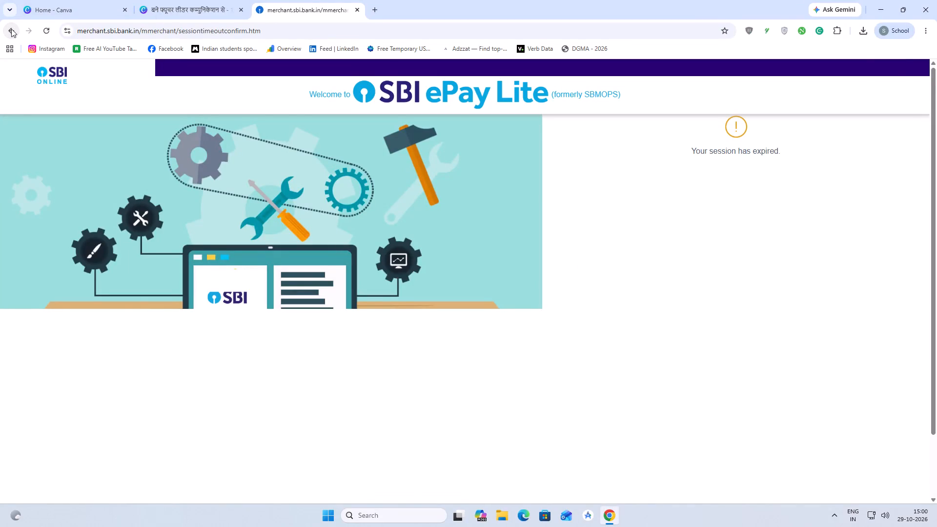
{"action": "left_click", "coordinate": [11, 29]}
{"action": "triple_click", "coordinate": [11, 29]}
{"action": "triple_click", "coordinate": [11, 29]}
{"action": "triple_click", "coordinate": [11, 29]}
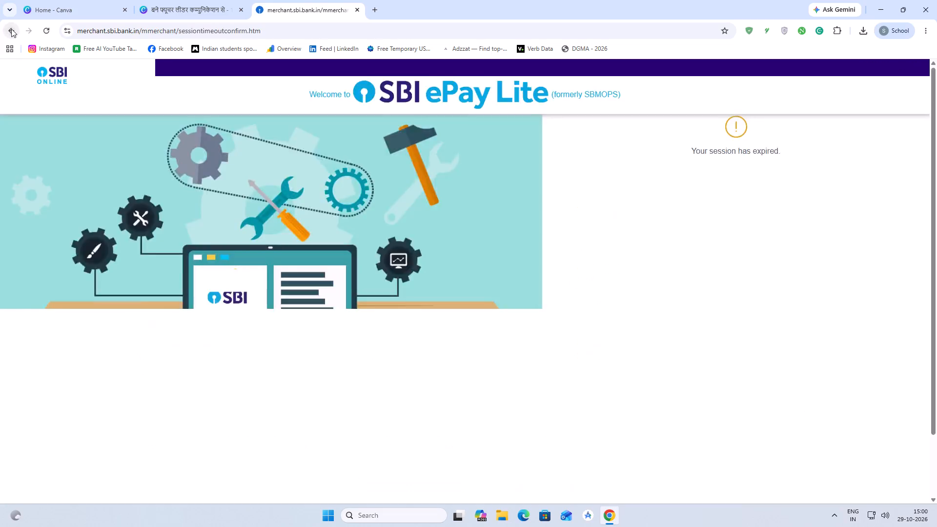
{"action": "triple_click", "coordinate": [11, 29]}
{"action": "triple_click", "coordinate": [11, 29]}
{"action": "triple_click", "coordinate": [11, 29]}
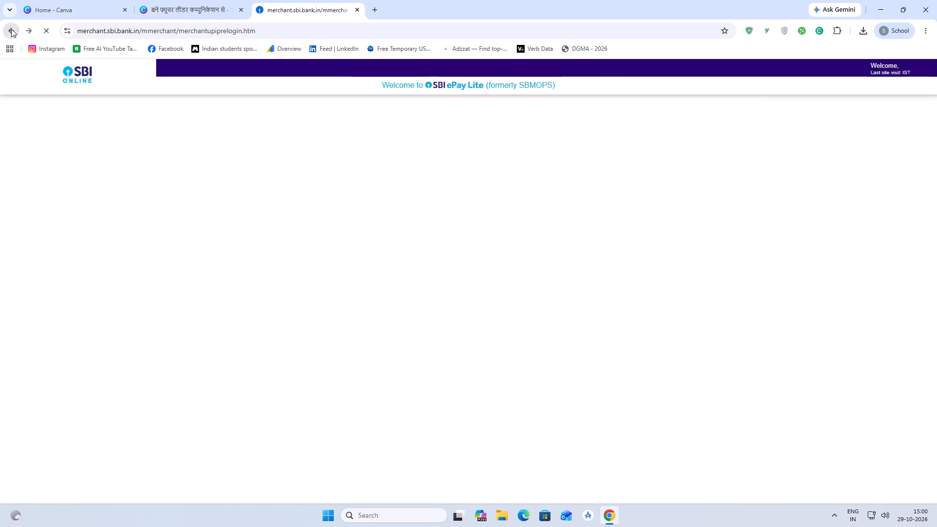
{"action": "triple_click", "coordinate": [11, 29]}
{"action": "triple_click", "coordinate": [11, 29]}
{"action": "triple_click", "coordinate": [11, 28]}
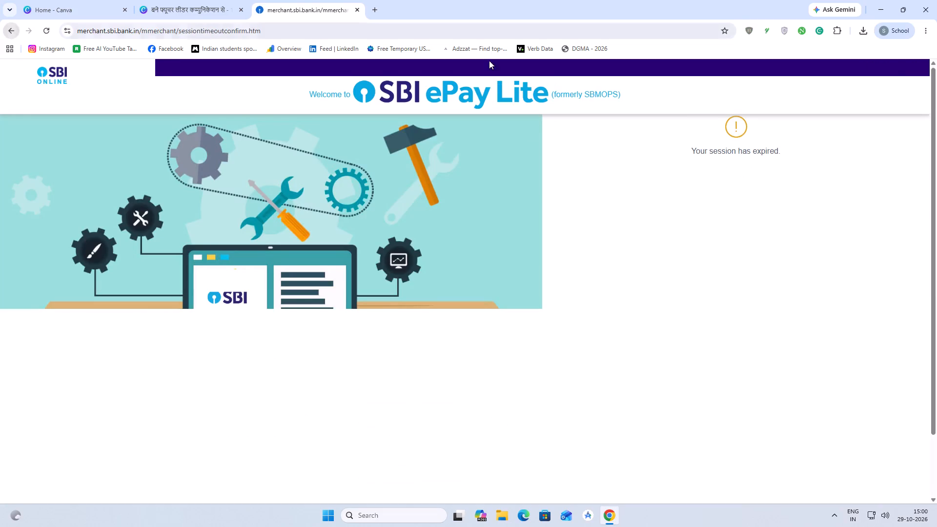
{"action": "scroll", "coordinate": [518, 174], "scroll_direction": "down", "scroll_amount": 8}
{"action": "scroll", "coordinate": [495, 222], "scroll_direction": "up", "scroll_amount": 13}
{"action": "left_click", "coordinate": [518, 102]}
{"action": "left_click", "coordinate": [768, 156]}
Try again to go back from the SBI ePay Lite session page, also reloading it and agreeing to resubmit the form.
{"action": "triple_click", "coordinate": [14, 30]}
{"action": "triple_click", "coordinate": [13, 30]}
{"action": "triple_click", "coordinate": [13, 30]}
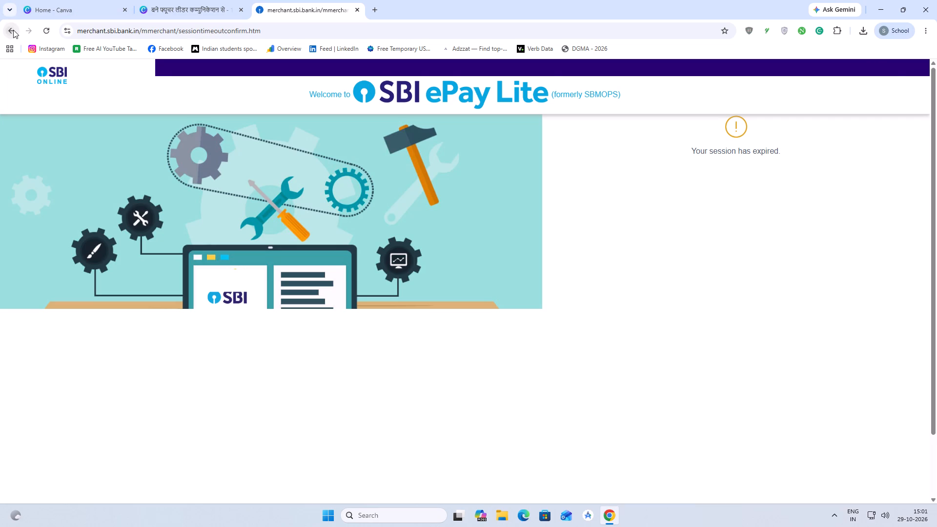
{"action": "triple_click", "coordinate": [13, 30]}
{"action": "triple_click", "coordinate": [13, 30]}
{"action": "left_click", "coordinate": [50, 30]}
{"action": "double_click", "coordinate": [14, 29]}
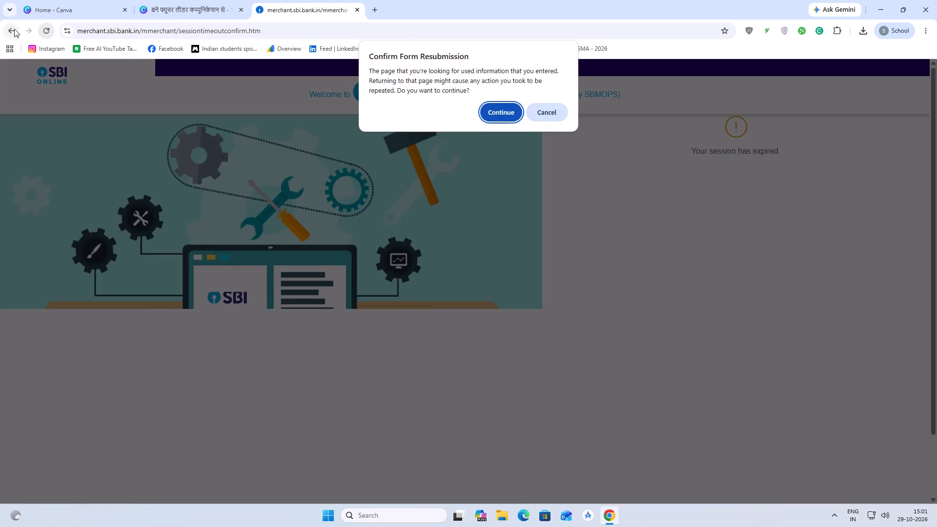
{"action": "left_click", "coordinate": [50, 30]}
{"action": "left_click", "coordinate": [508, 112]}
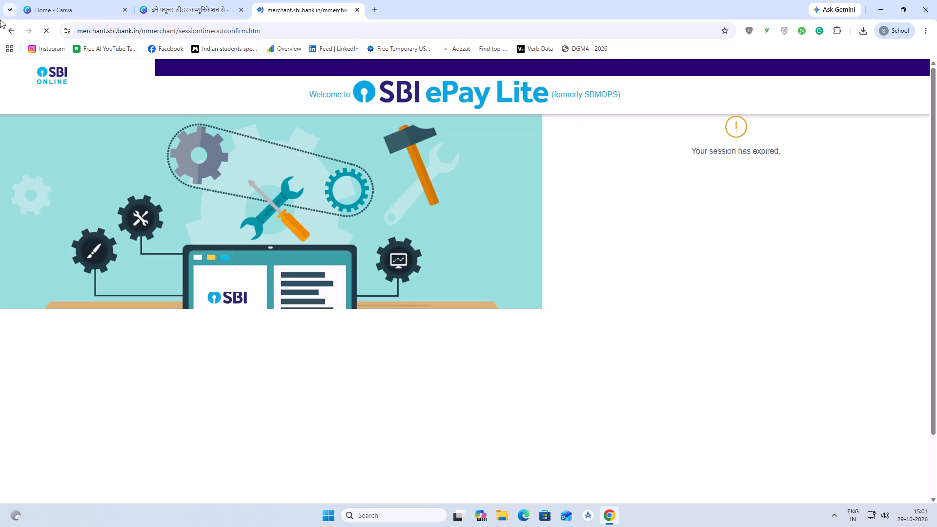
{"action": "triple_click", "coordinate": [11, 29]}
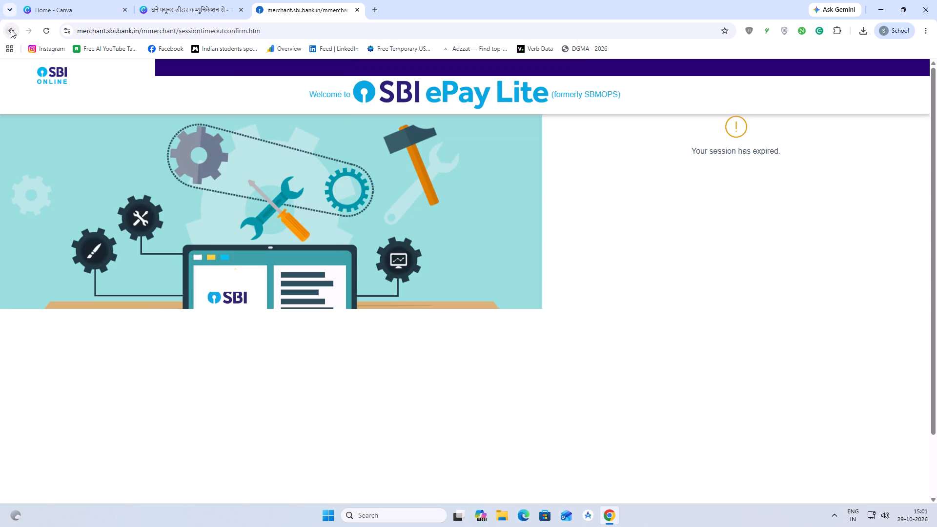
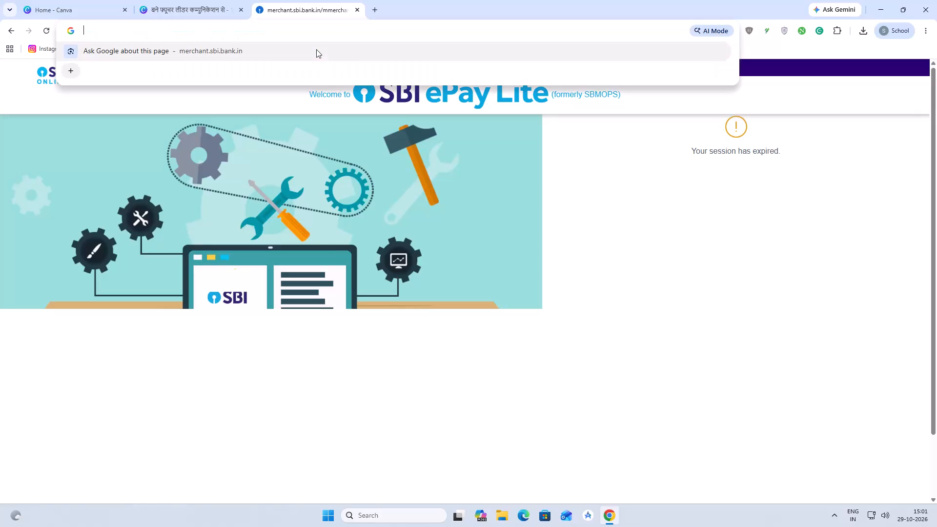
Open the GST portal home page at gst.gov.in, dismiss the announcement banner and go to the taxpayer dashboard.
{"action": "type", "text": "GST"}
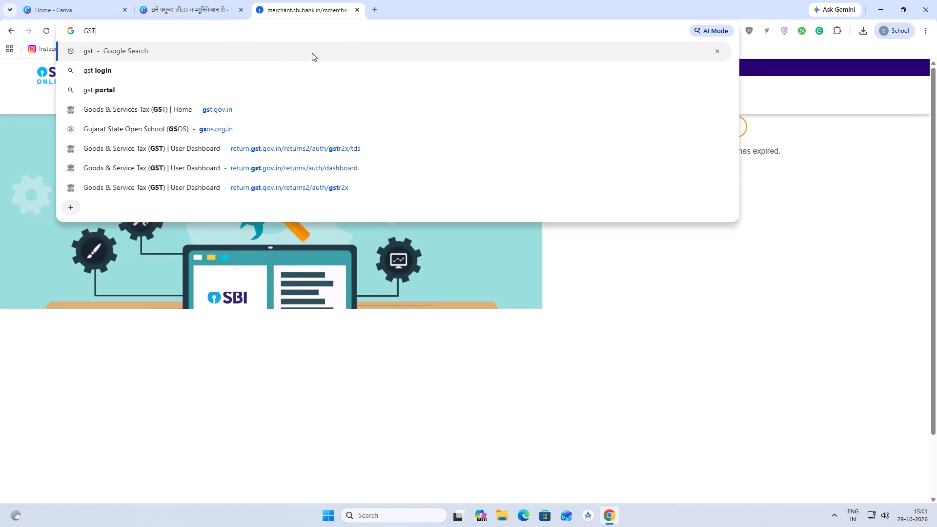
{"action": "left_click", "coordinate": [260, 131]}
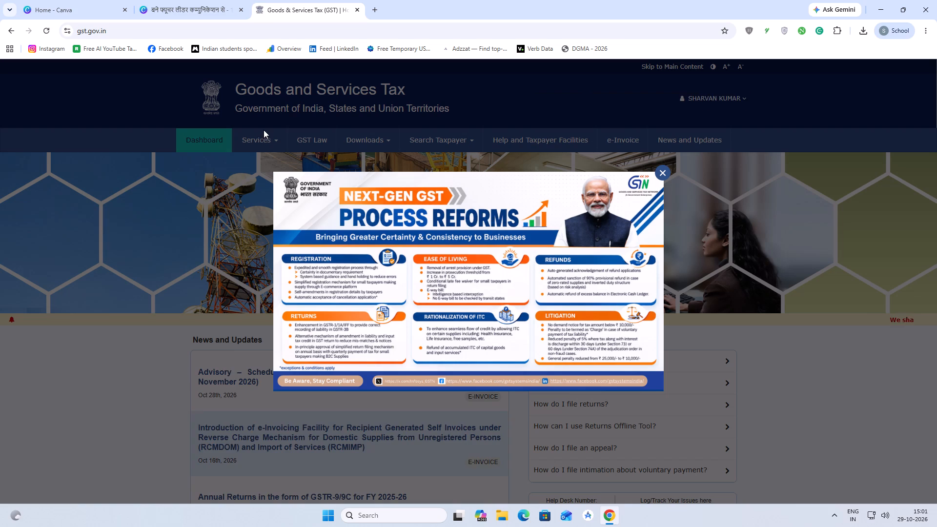
{"action": "left_click", "coordinate": [665, 171]}
{"action": "left_click", "coordinate": [733, 100]}
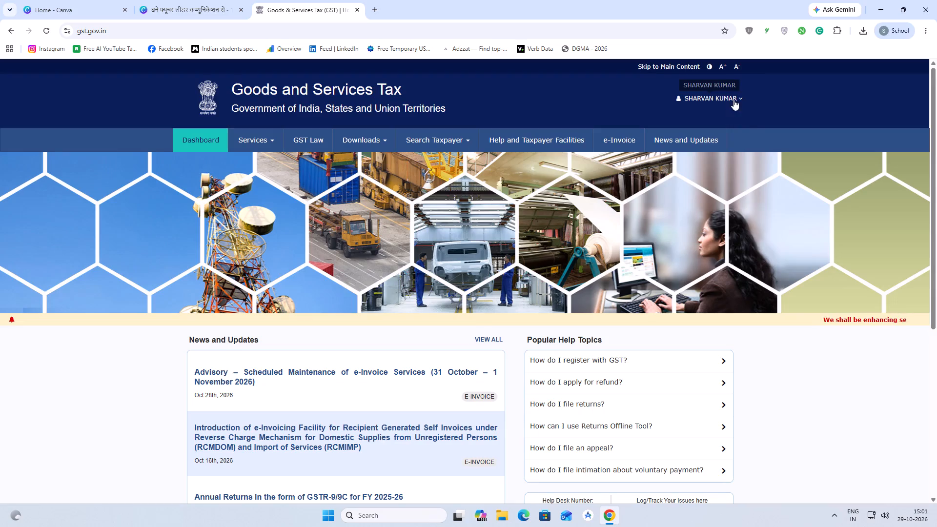
{"action": "left_click", "coordinate": [267, 139]}
{"action": "left_click", "coordinate": [205, 138]}
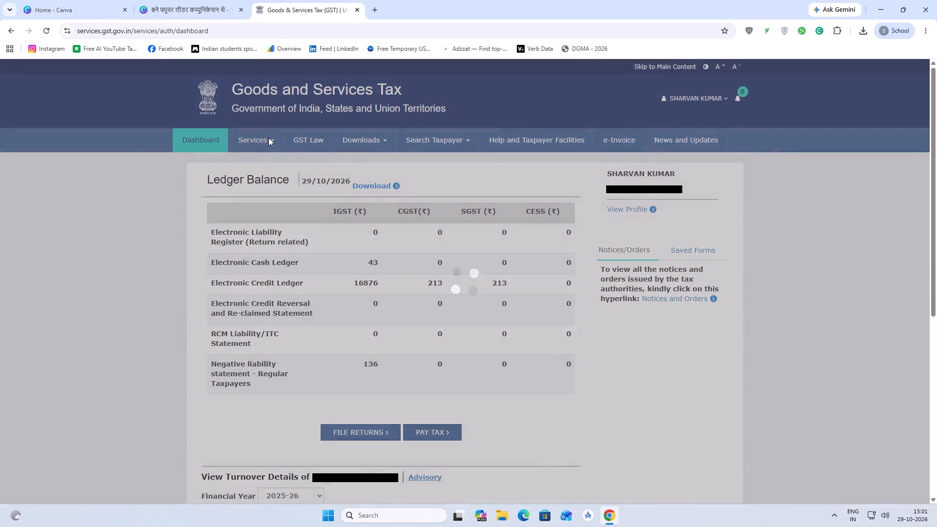
Open the Returns Dashboard and search the 2026-27 returns for Quarter 2 (Jul - Sep), period September.
{"action": "left_click", "coordinate": [268, 140]}
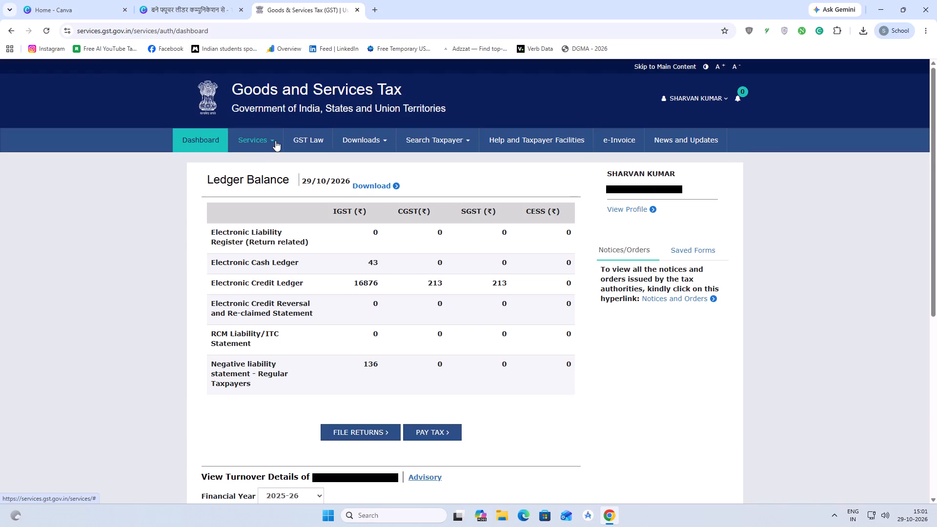
{"action": "left_click", "coordinate": [275, 141]}
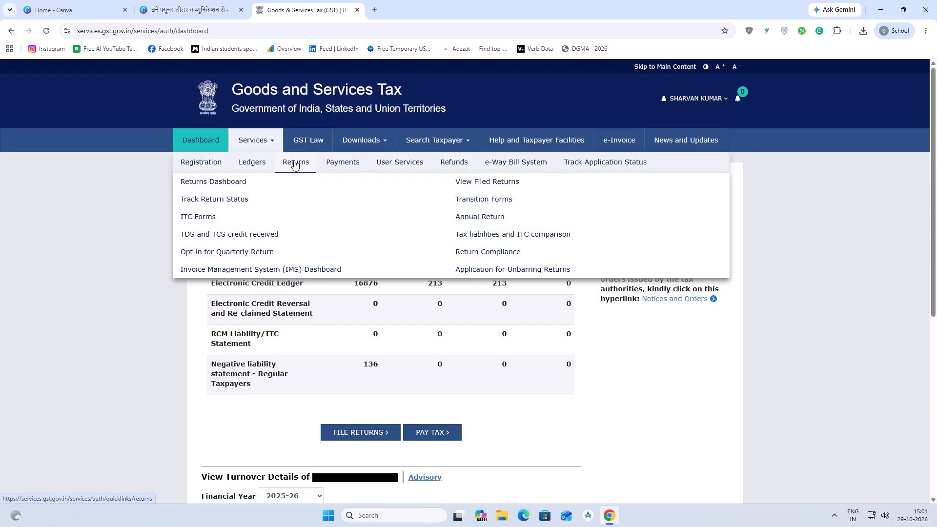
{"action": "left_click", "coordinate": [228, 182]}
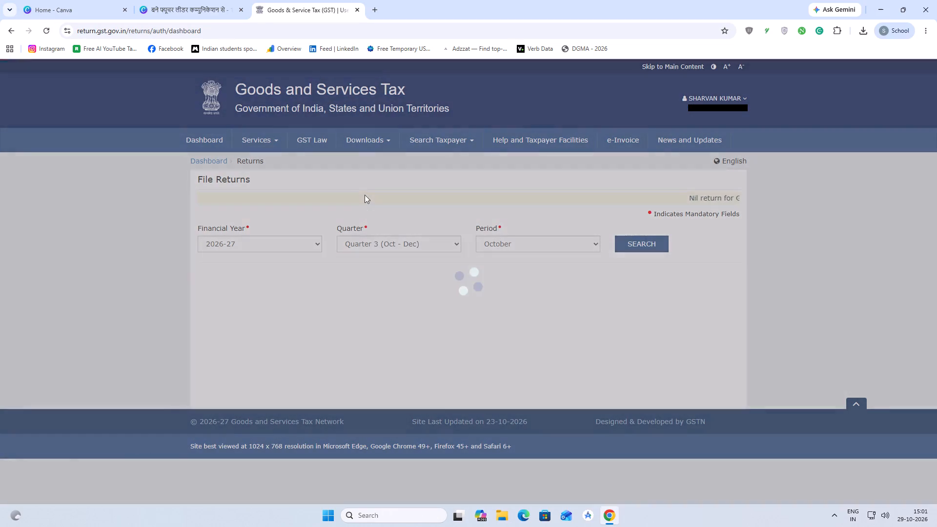
{"action": "left_click", "coordinate": [410, 246]}
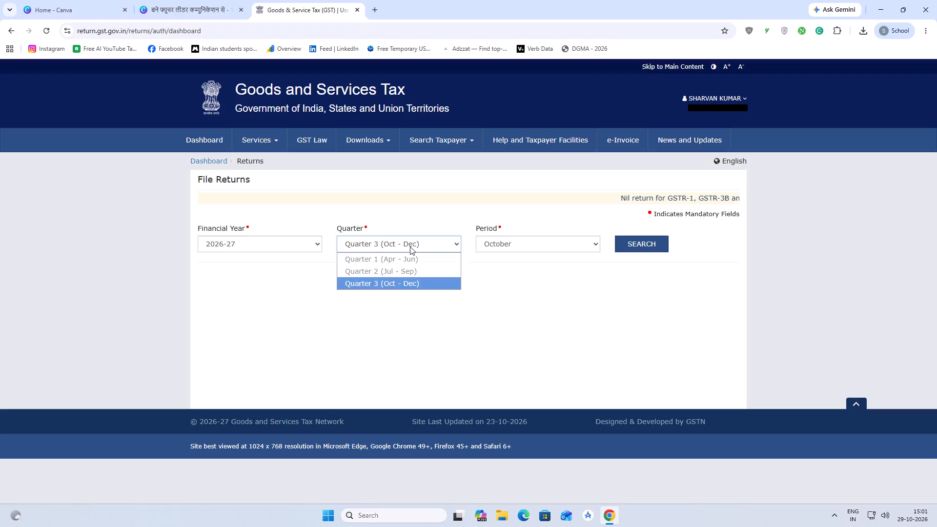
{"action": "left_click", "coordinate": [411, 271]}
{"action": "left_click", "coordinate": [513, 247]}
{"action": "left_click", "coordinate": [518, 281]}
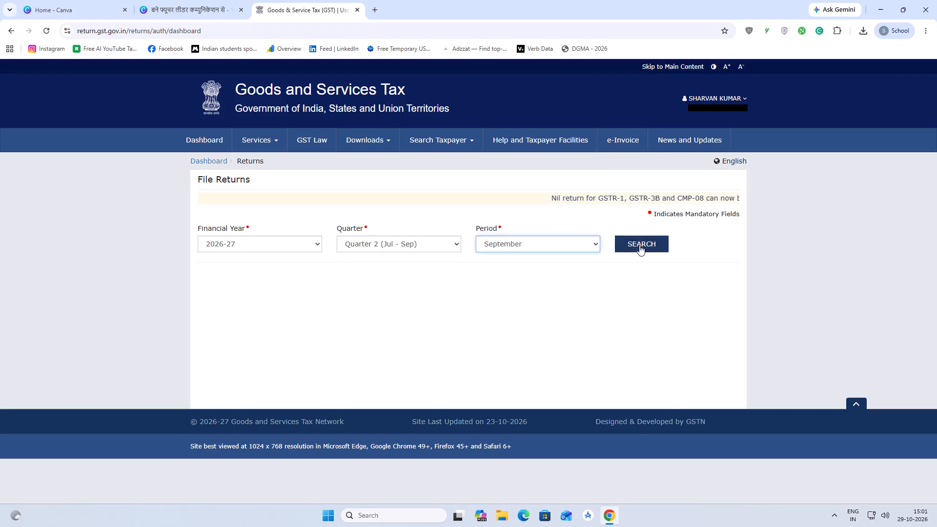
{"action": "left_click", "coordinate": [639, 245]}
Open the quarterly GSTR-3B for online preparation, dismiss its system generated summary and proceed to the tax payment page.
{"action": "scroll", "coordinate": [340, 279], "scroll_direction": "down", "scroll_amount": 6}
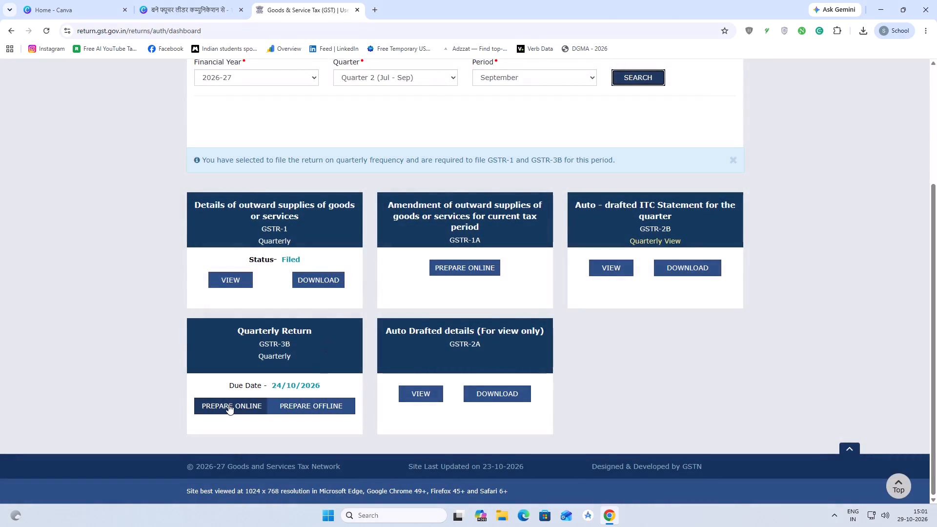
{"action": "left_click", "coordinate": [228, 404]}
{"action": "scroll", "coordinate": [326, 252], "scroll_direction": "down", "scroll_amount": 1}
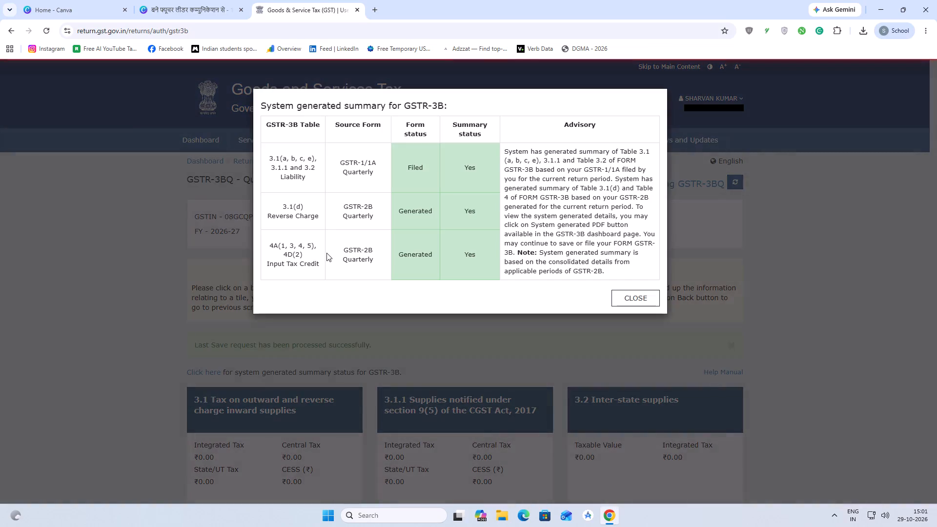
{"action": "left_click", "coordinate": [642, 293]}
{"action": "scroll", "coordinate": [513, 284], "scroll_direction": "down", "scroll_amount": 12}
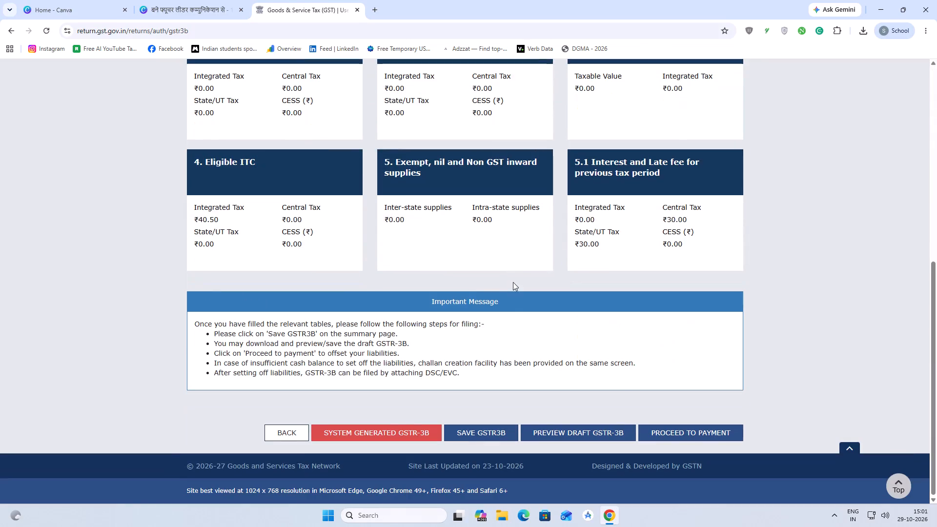
{"action": "left_click", "coordinate": [663, 435]}
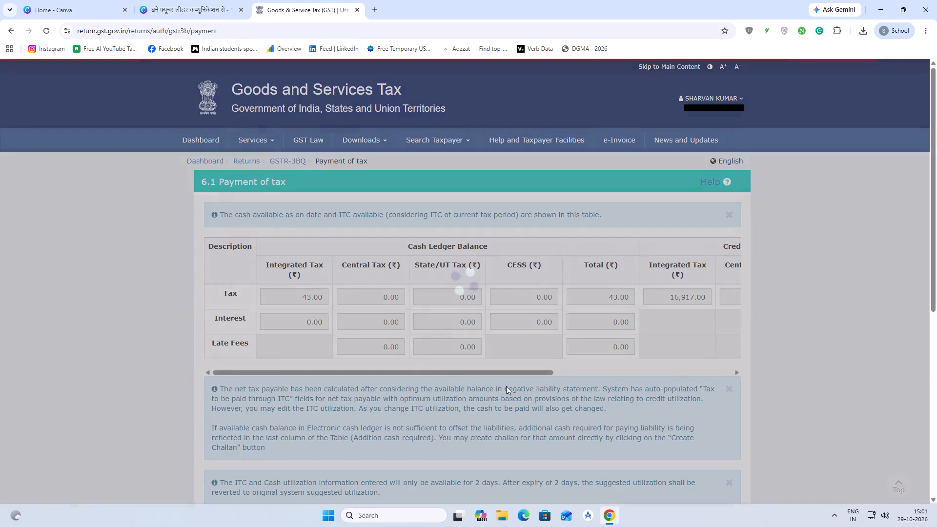
Start Make Payment/Post Credit to Ledger for the GSTR-3B, accept the IMS declaration and continue to challan creation.
{"action": "left_click_drag", "start_coordinate": [446, 372], "coordinate": [663, 373]}
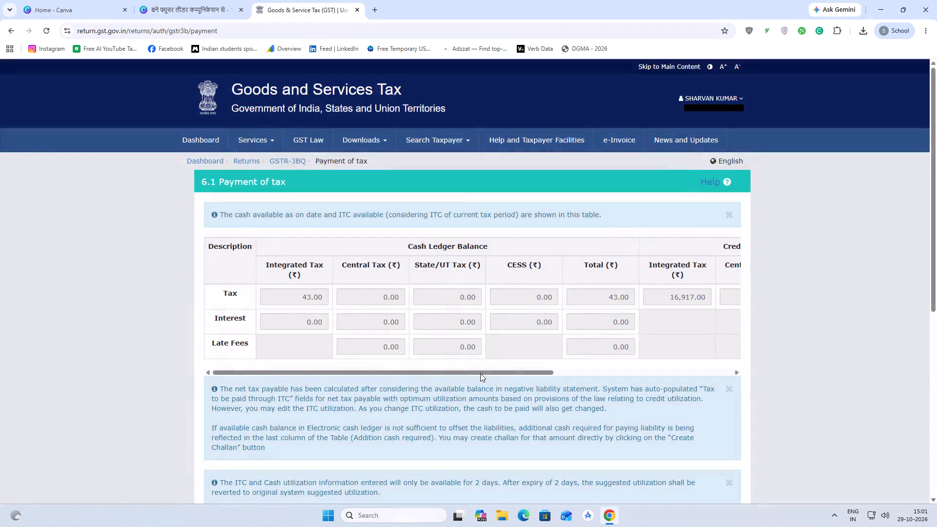
{"action": "left_click_drag", "start_coordinate": [480, 373], "coordinate": [698, 371]}
{"action": "left_click_drag", "start_coordinate": [483, 371], "coordinate": [687, 368]}
{"action": "scroll", "coordinate": [406, 344], "scroll_direction": "down", "scroll_amount": 7}
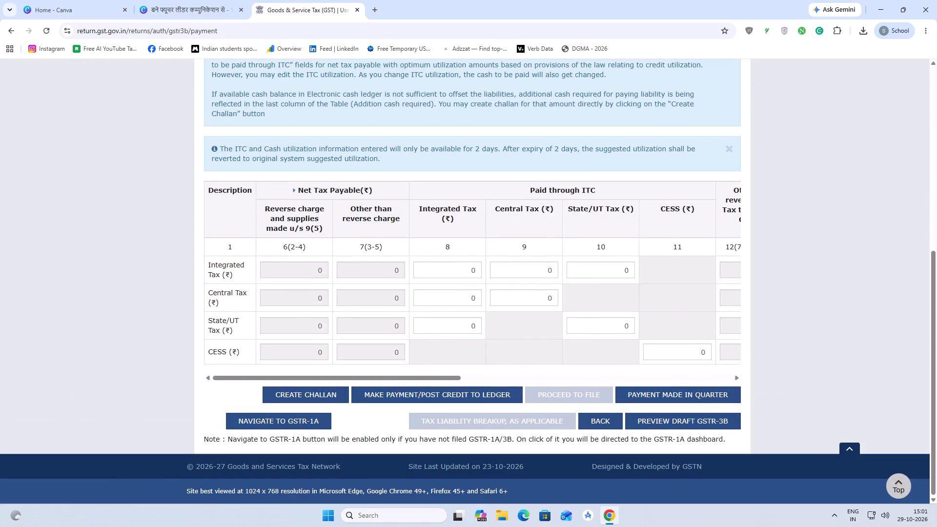
{"action": "left_click", "coordinate": [489, 397]}
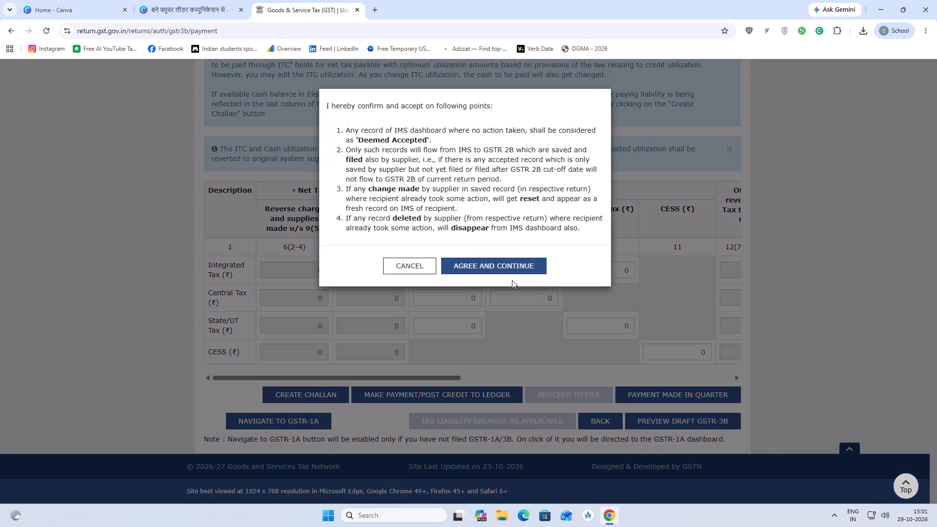
{"action": "left_click", "coordinate": [507, 265]}
{"action": "left_click", "coordinate": [479, 219]}
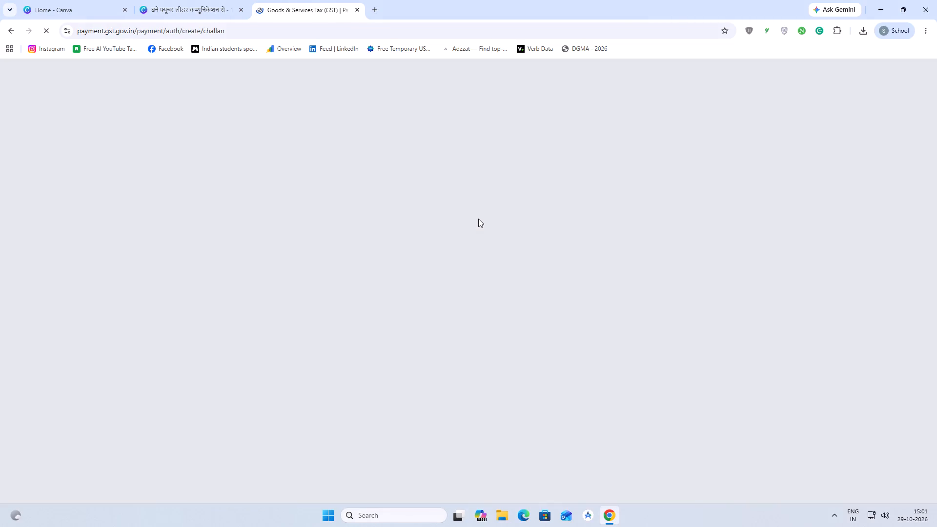
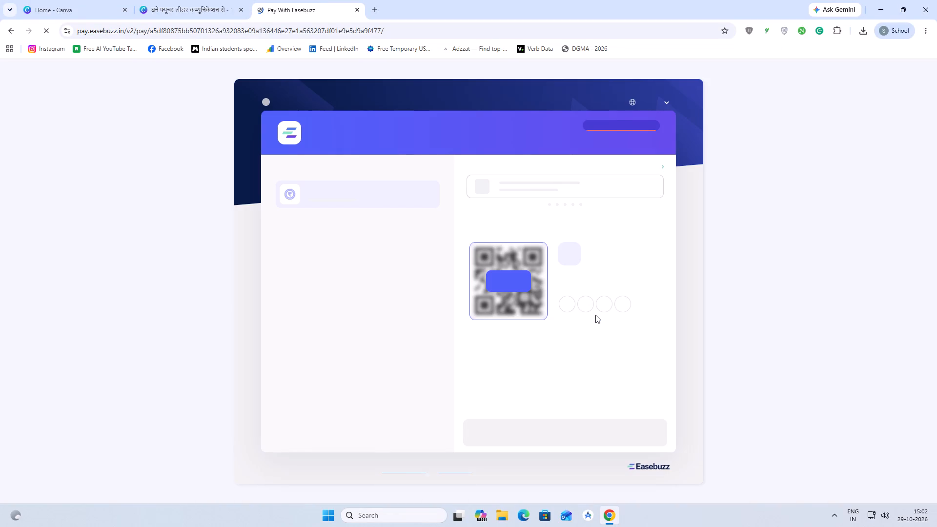
Display the UPI QR code for paying the ₹60.00 GST challan.
{"action": "left_click", "coordinate": [498, 263]}
{"action": "left_click", "coordinate": [511, 284]}
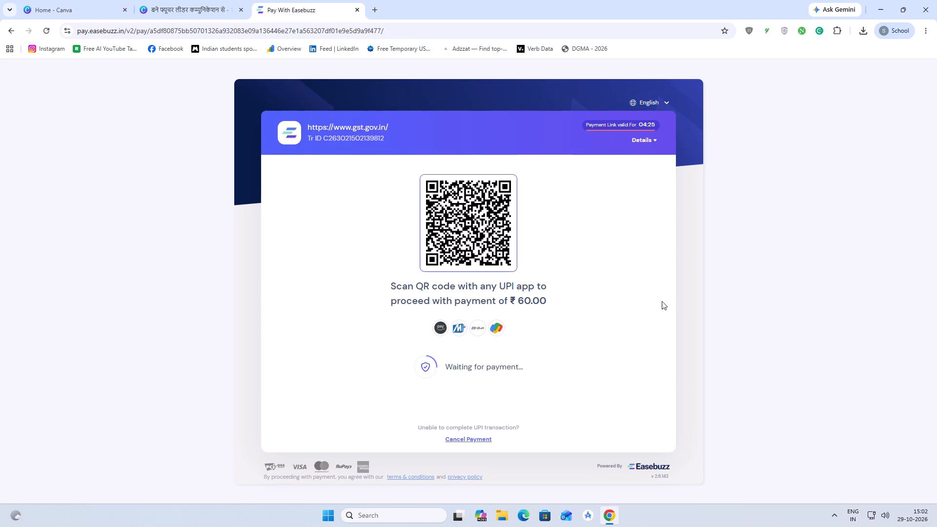